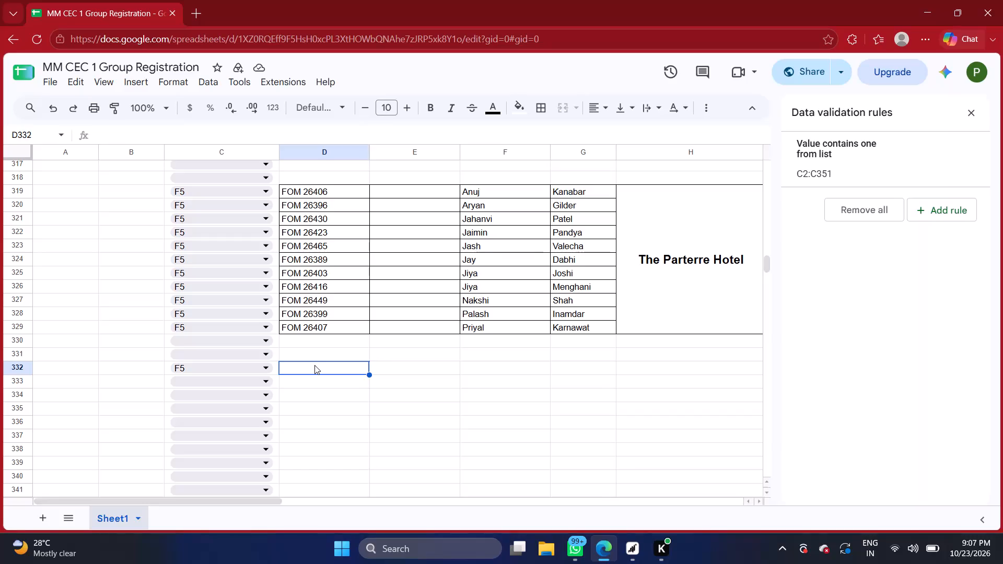
Enter the first four members' student numbers, without the FOM prefix, in cells D332 to D335 of the new F5 group.
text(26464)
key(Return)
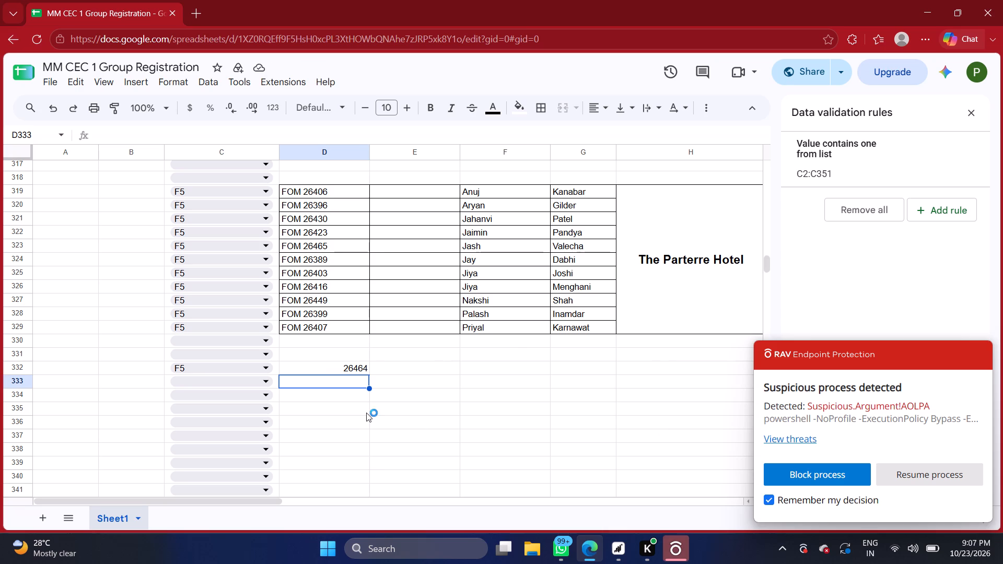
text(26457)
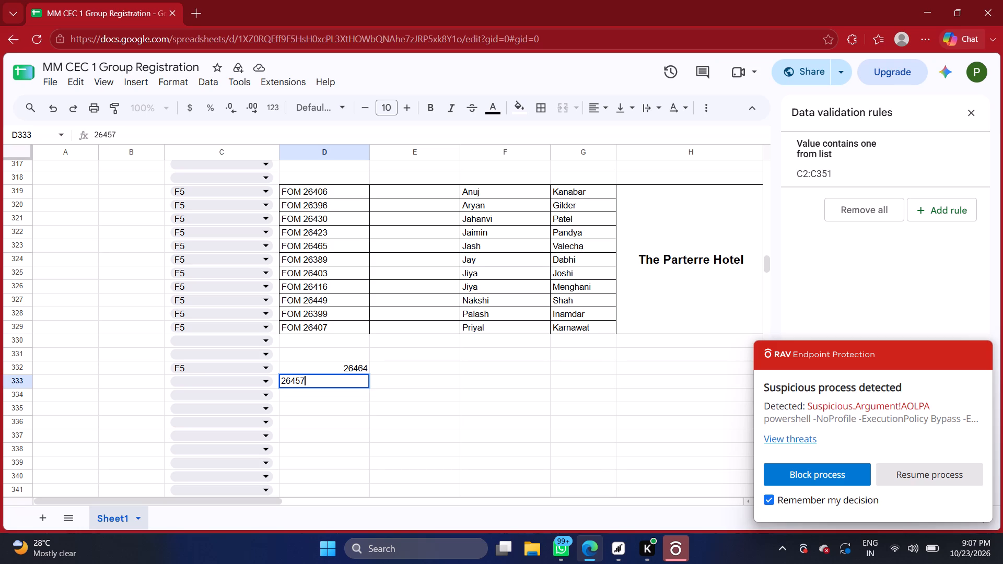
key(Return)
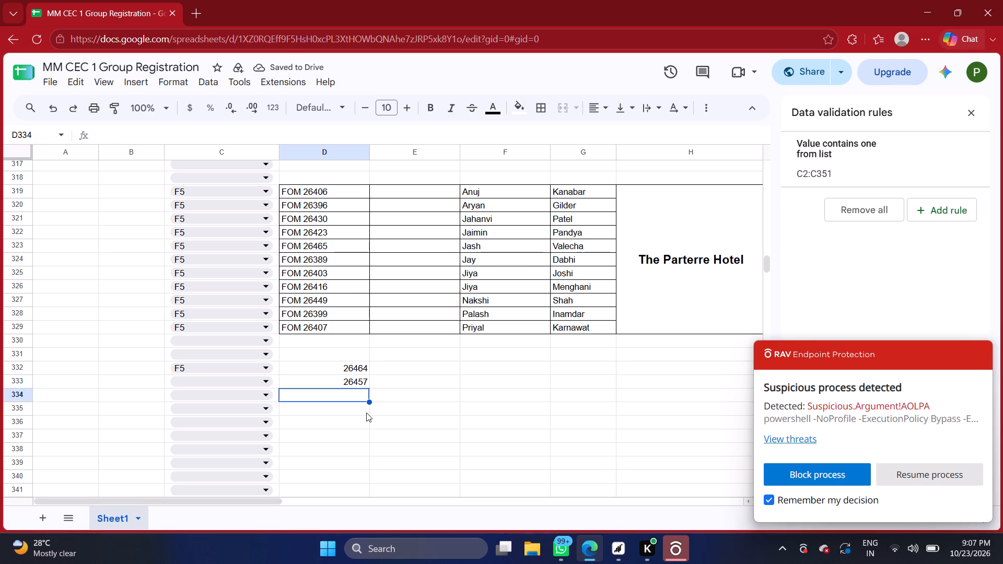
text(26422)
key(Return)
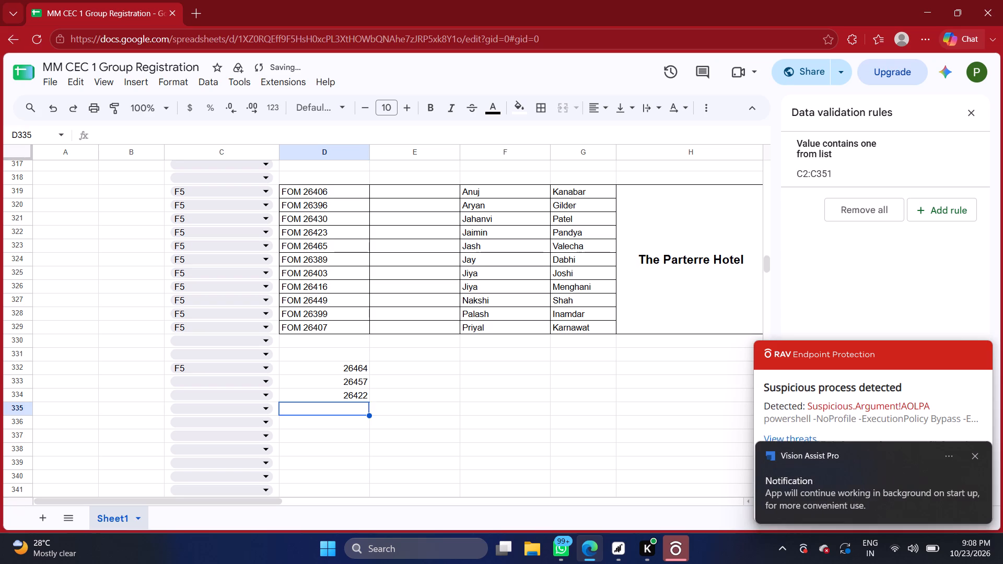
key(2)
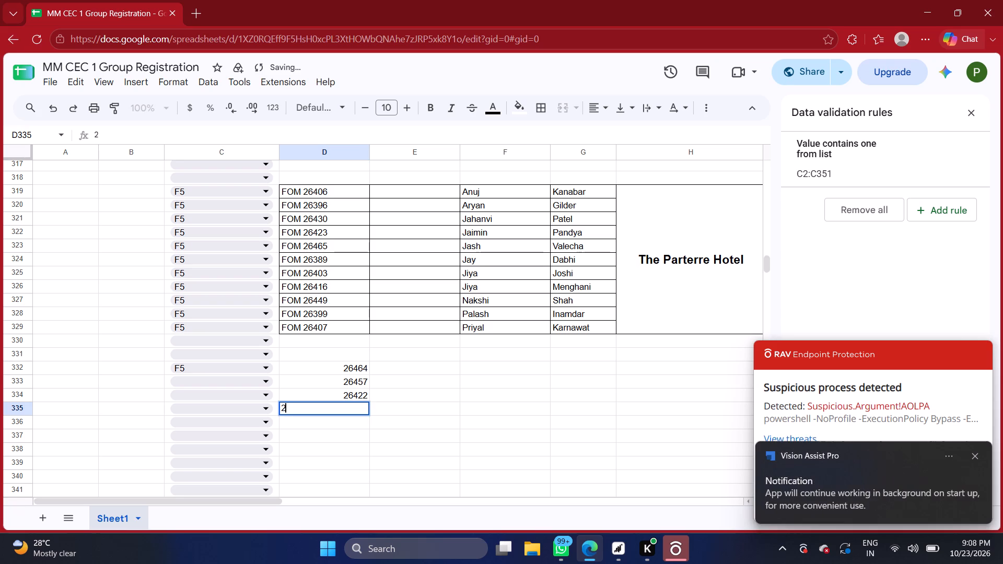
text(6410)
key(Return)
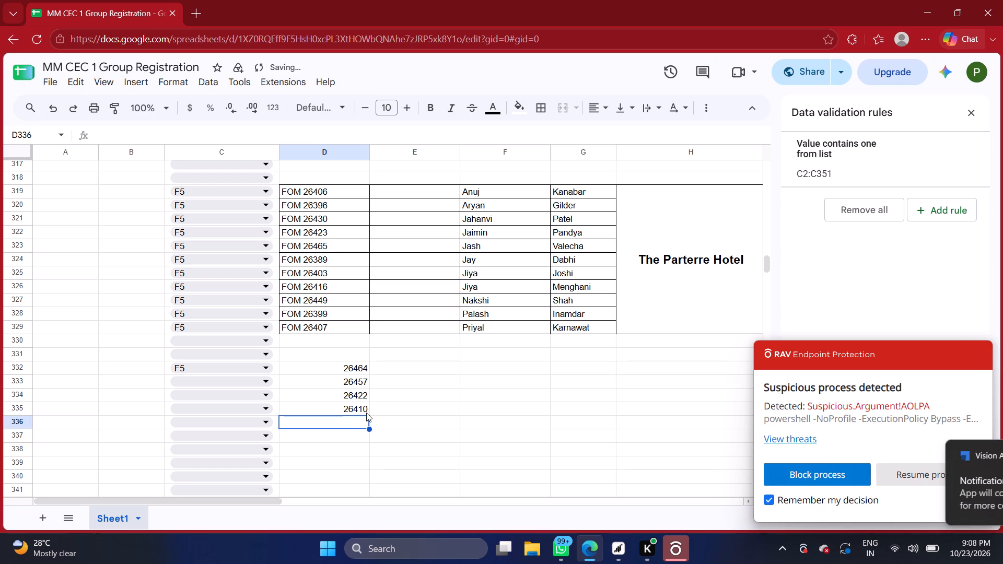
Enter the remaining five members' student numbers of the new F5 group in cells D336 to D340.
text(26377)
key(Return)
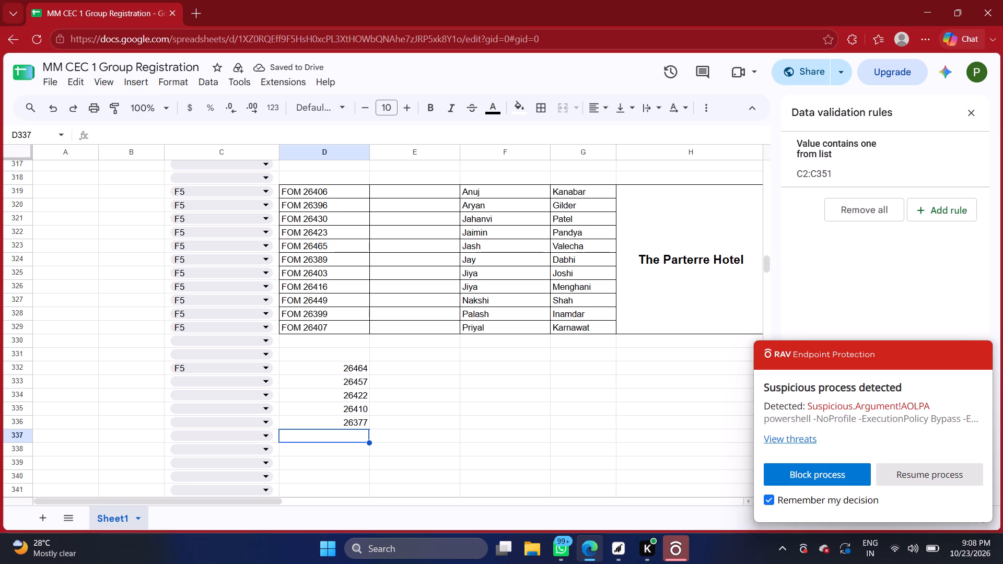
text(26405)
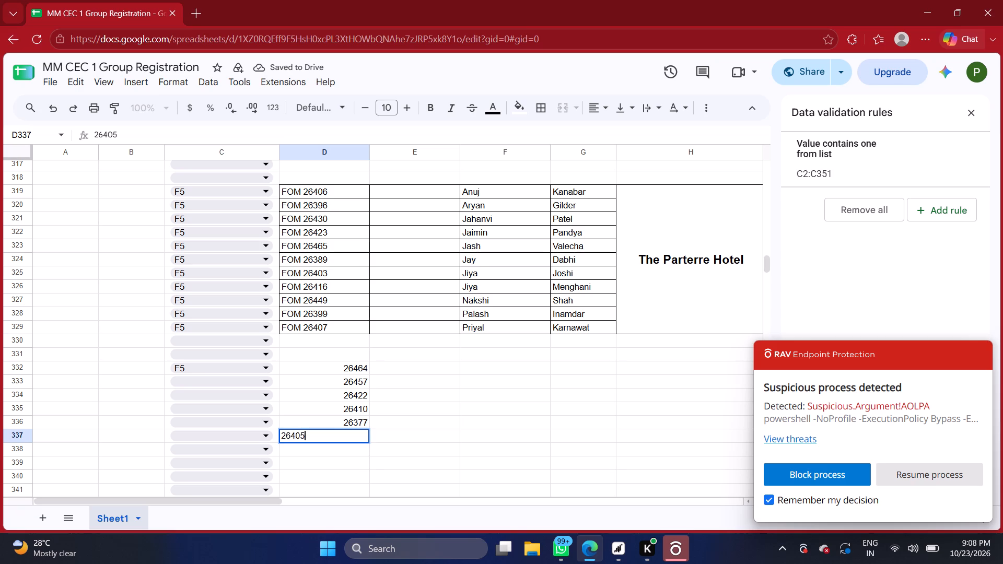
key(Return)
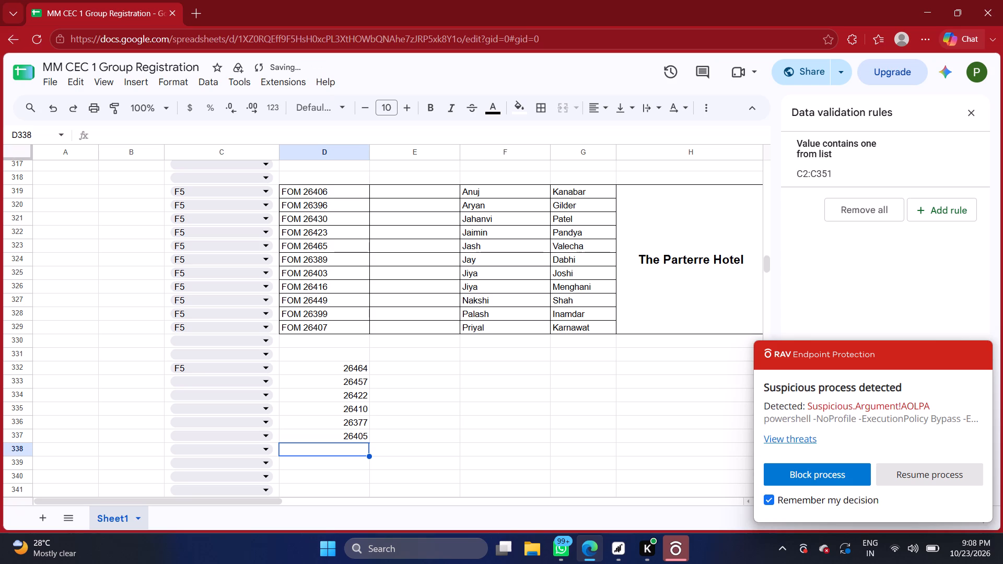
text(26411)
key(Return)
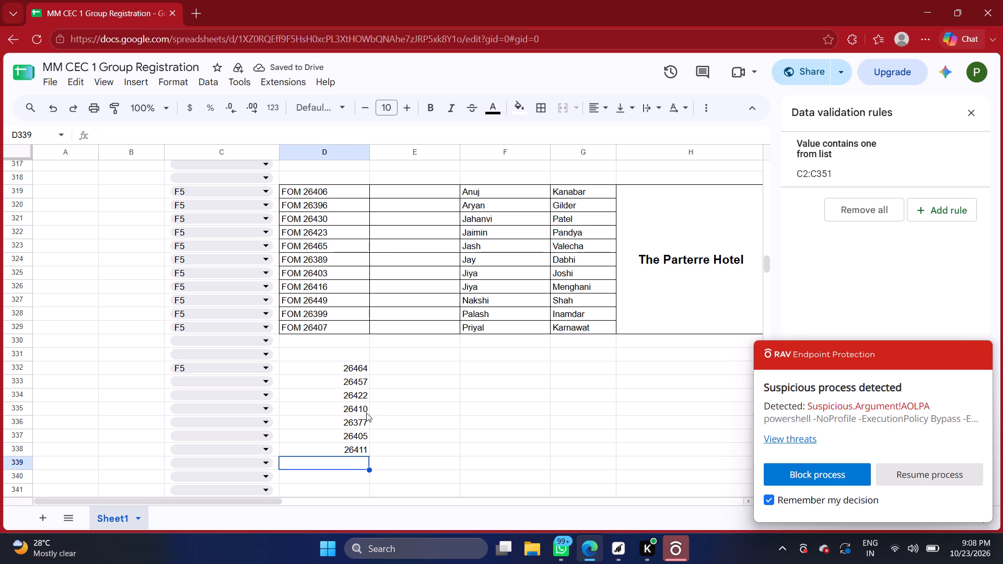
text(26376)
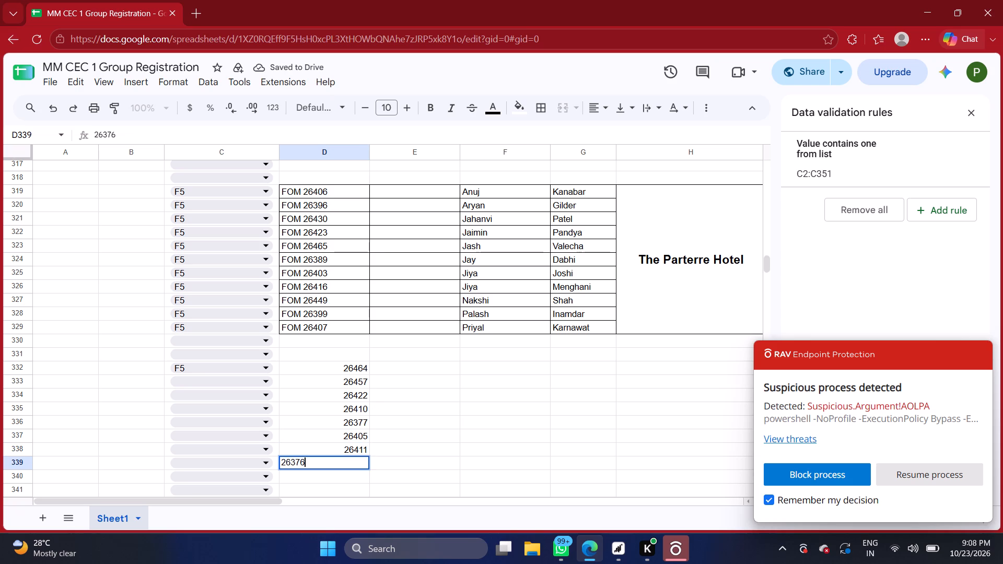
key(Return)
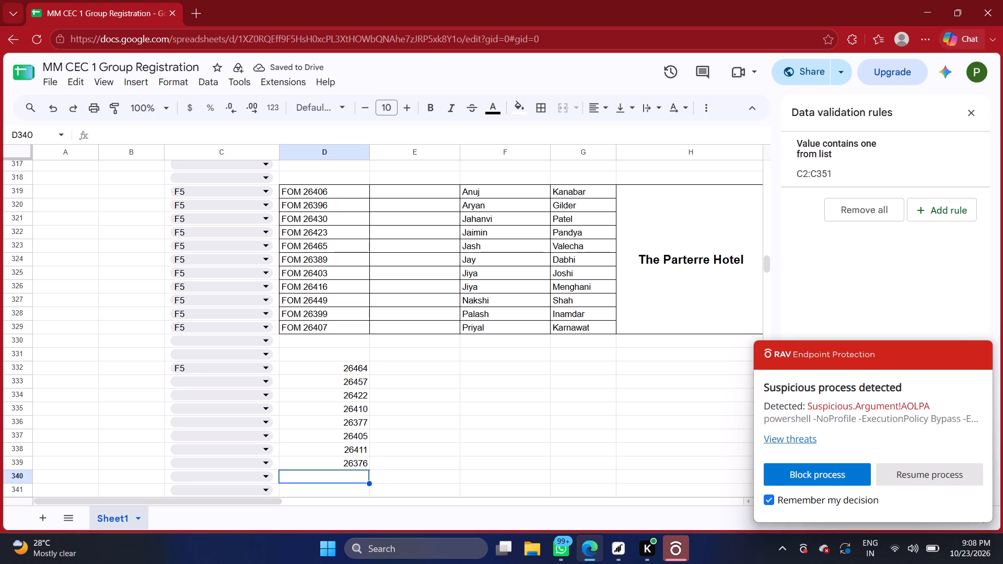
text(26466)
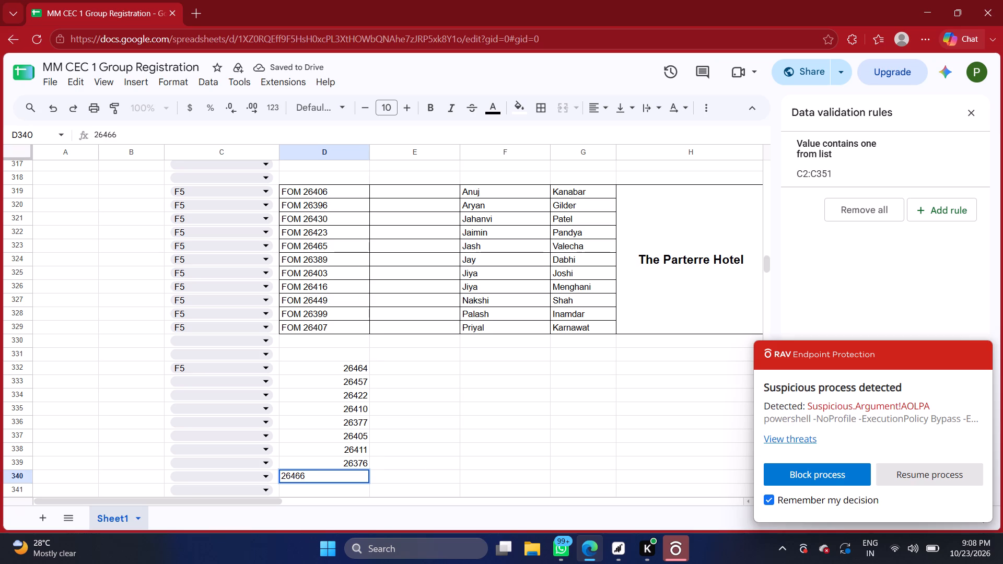
click(424, 363)
Examine the groups listed above row 332 to check how their name and company columns are filled in.
scroll(424, 363, up, 1)
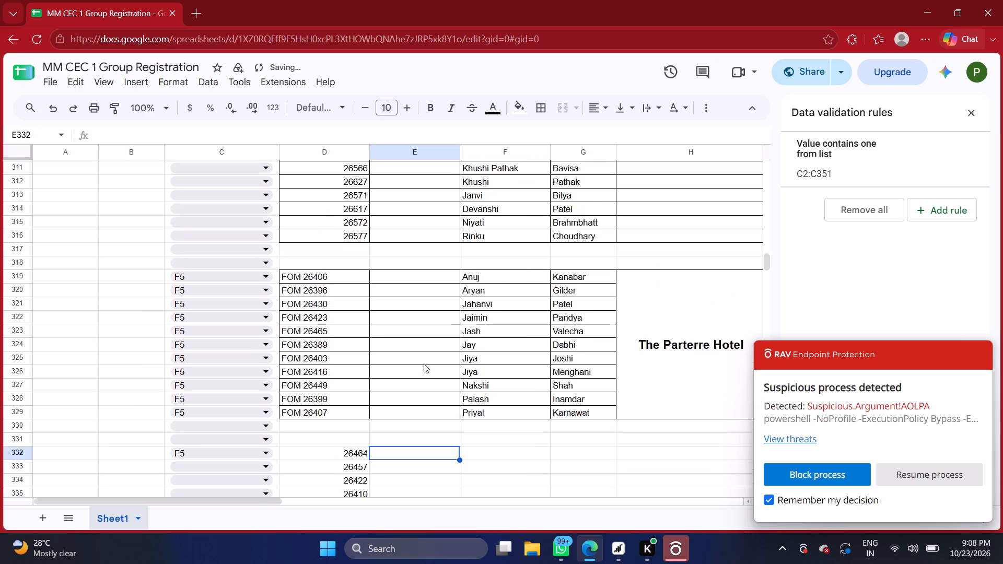
scroll(424, 363, up, 1)
scroll(424, 363, down, 2)
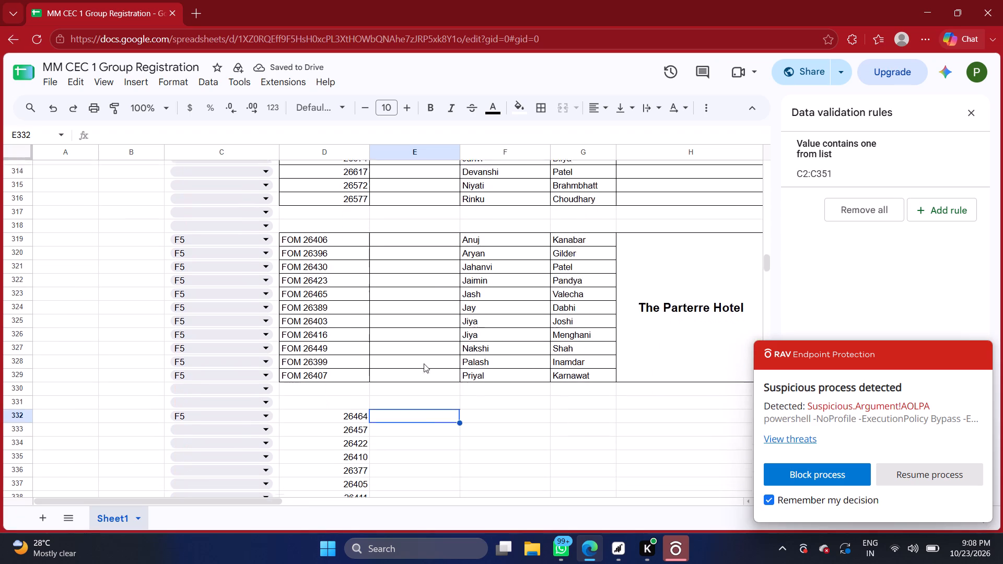
scroll(424, 363, down, 2)
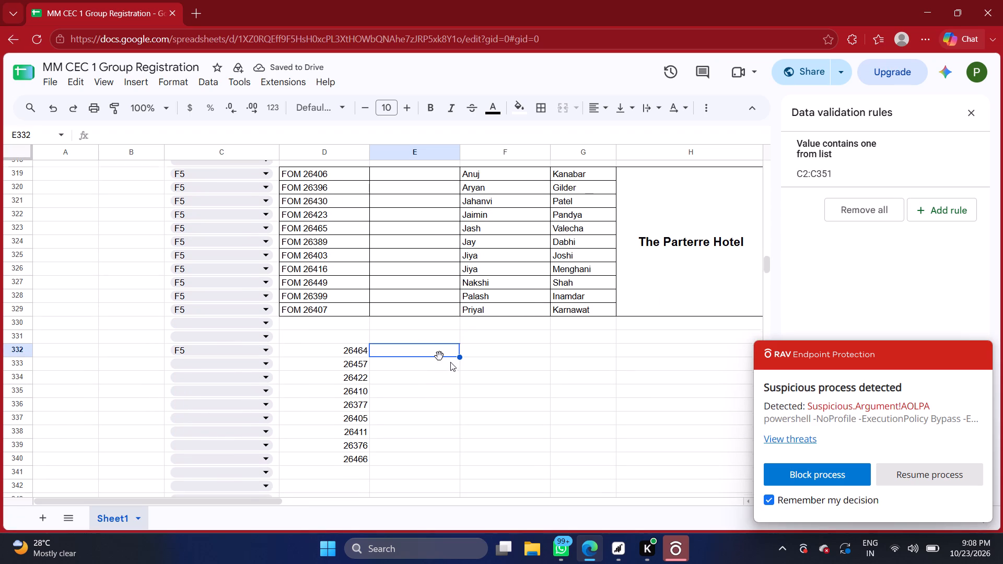
scroll(452, 363, up, 3)
scroll(452, 363, right, 2)
scroll(452, 363, up, 1)
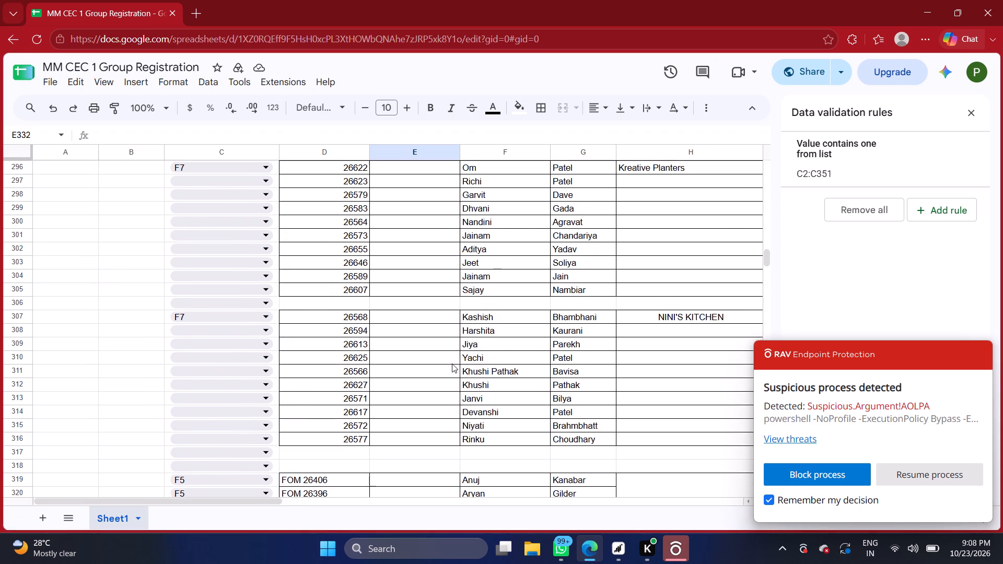
scroll(452, 363, up, 1)
scroll(452, 363, down, 4)
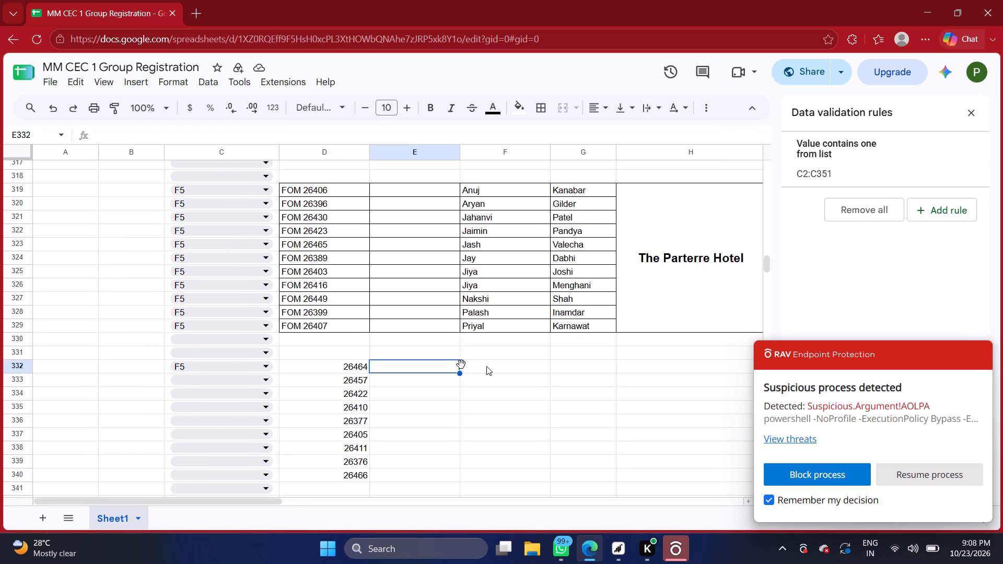
Enter the first member's full name in cell F332, capitalising the first name and surname.
click(487, 366)
scroll(487, 366, up, 1)
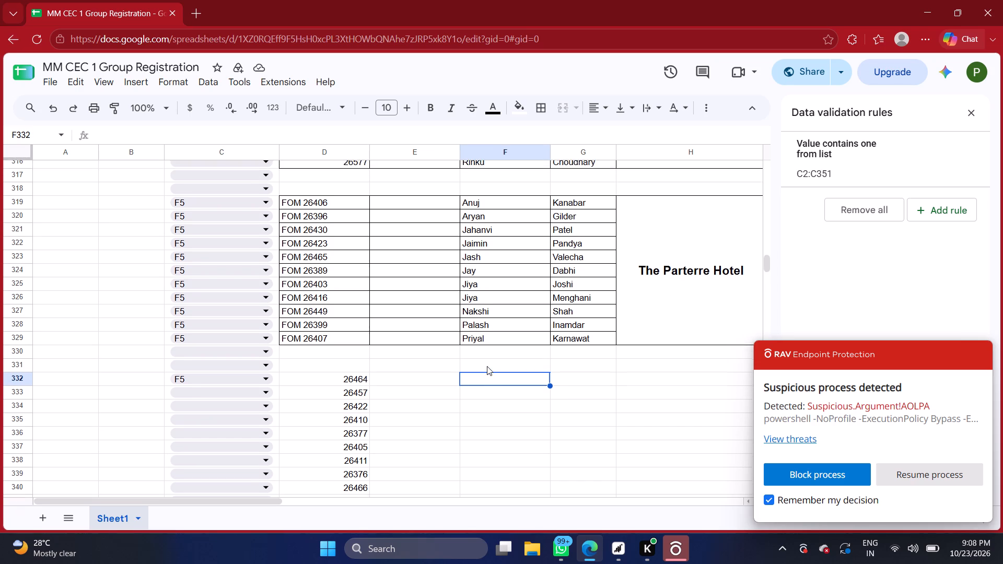
scroll(487, 366, up, 1)
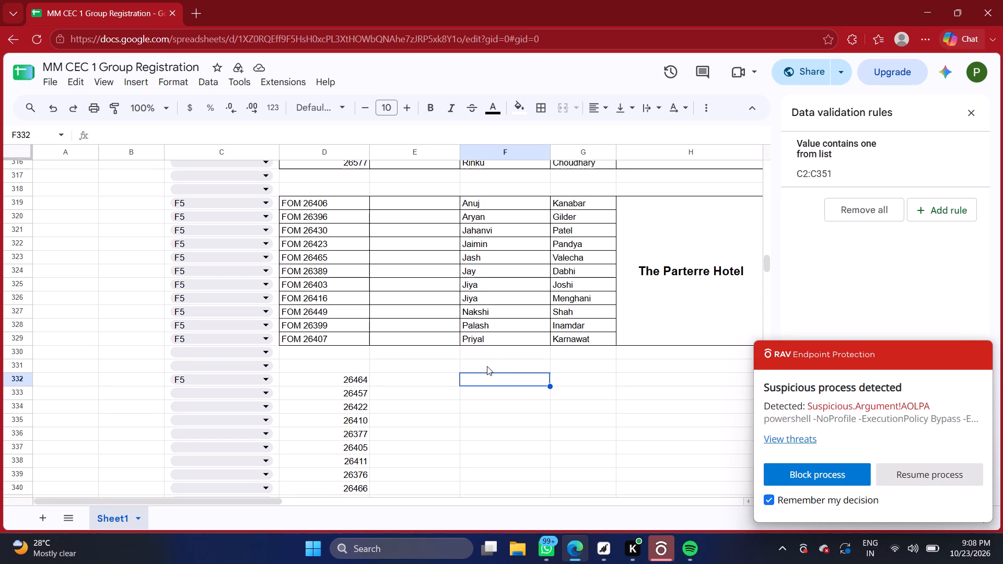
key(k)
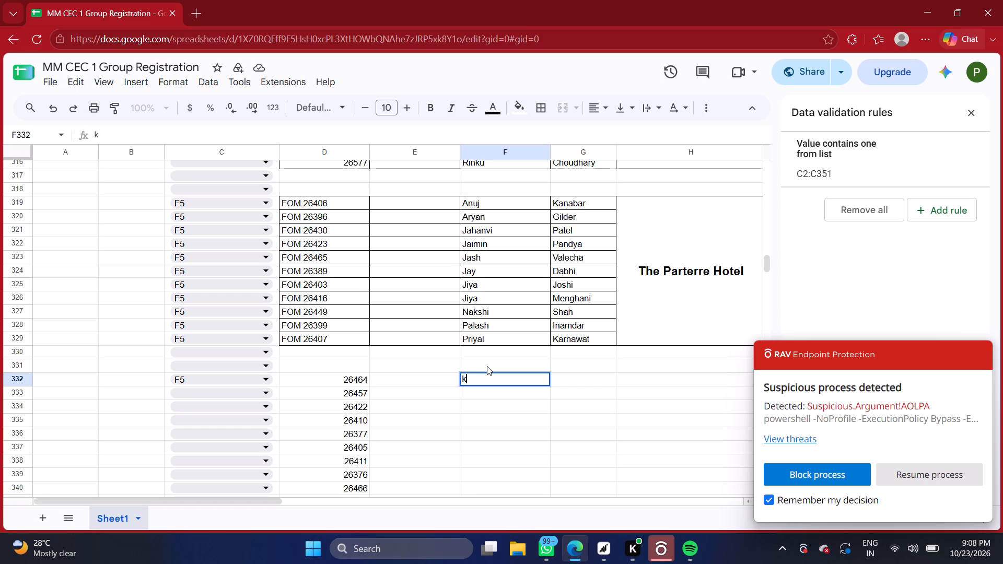
key(BackSpace)
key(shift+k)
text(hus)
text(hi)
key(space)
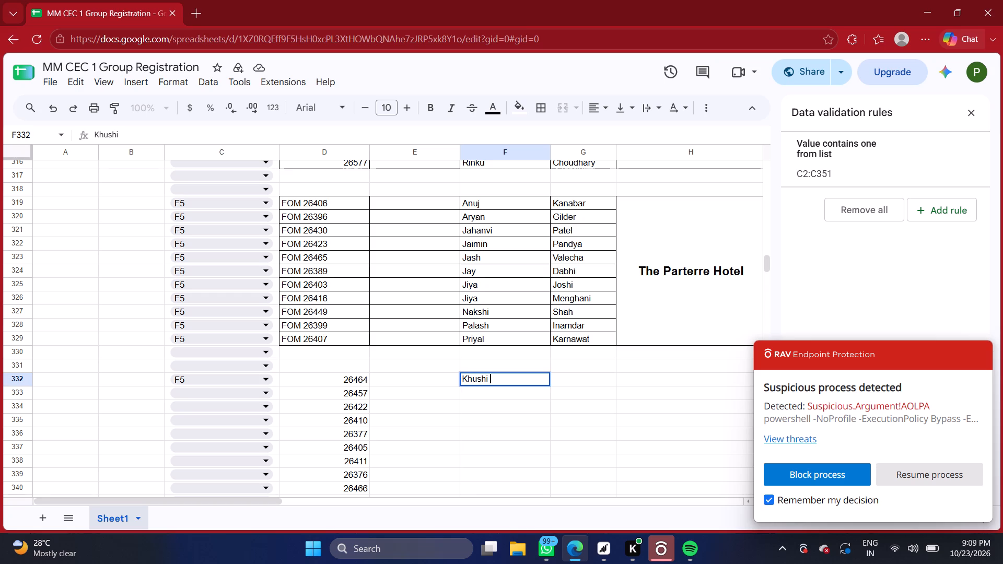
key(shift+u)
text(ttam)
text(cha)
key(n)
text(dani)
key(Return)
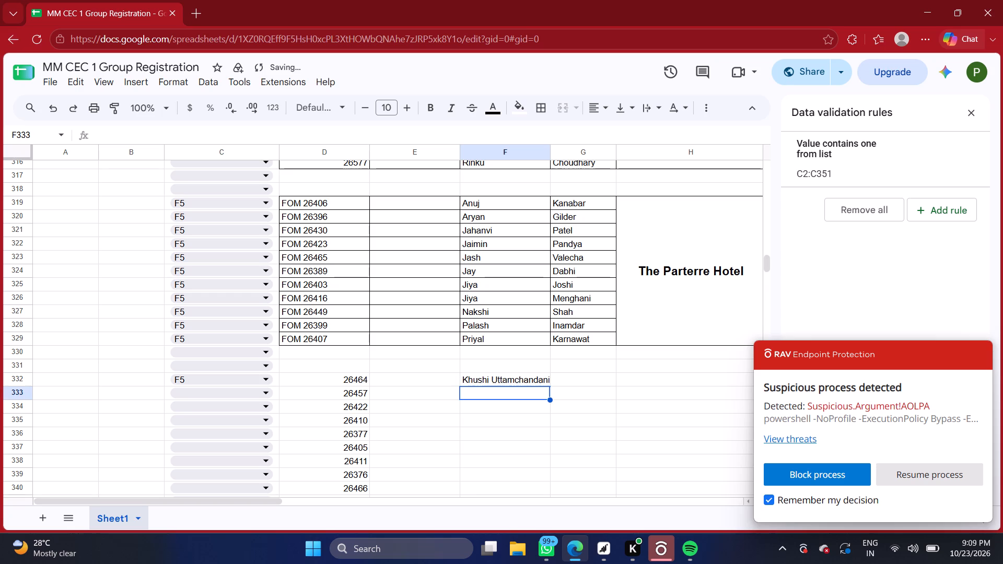
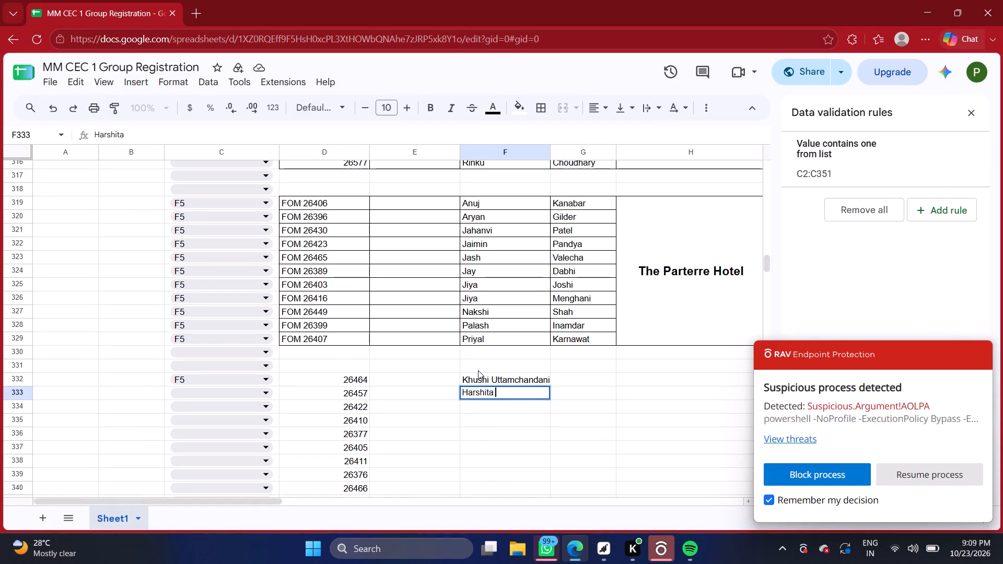
Complete the second member's surname in F333, and enter the third and fourth members' full names in F334 and F335.
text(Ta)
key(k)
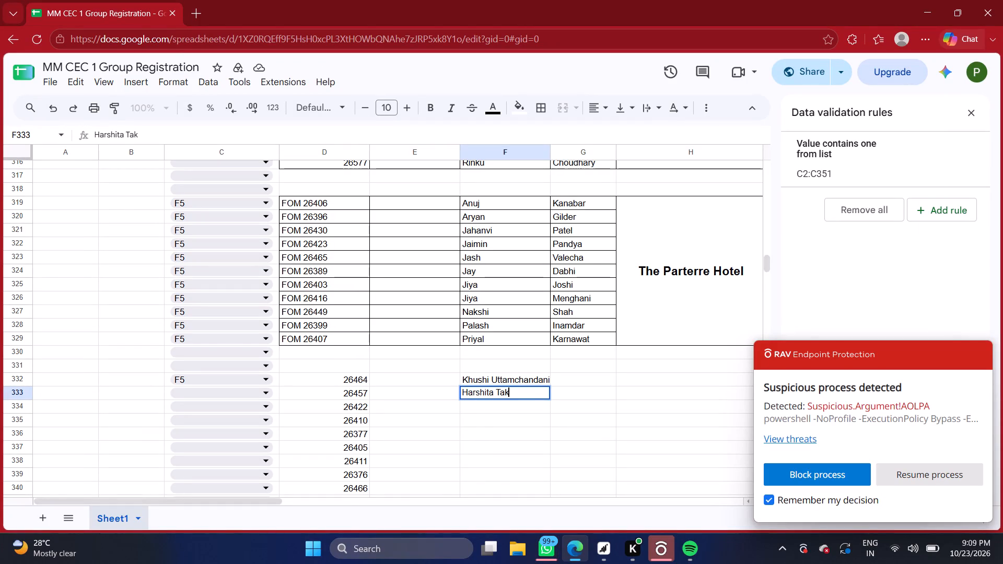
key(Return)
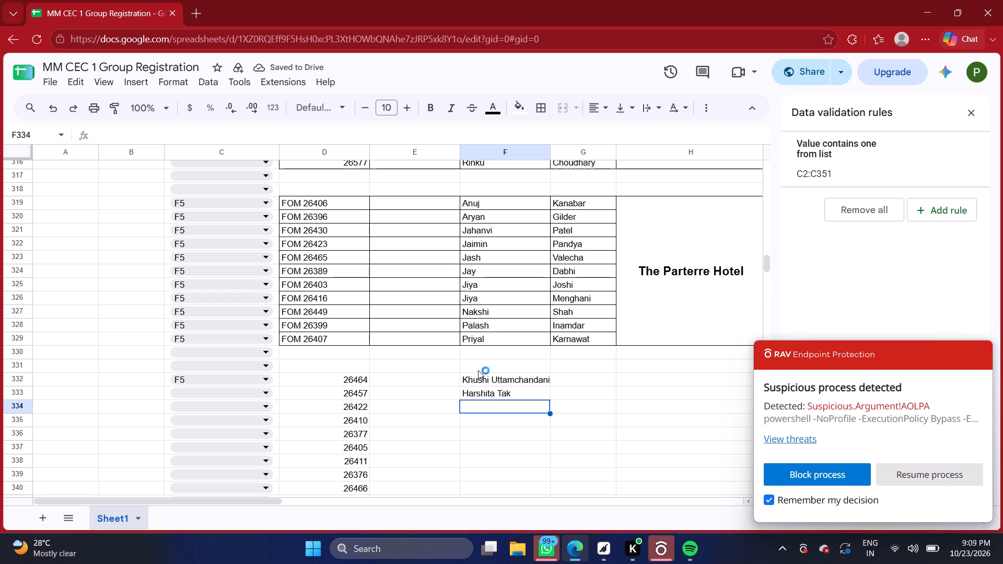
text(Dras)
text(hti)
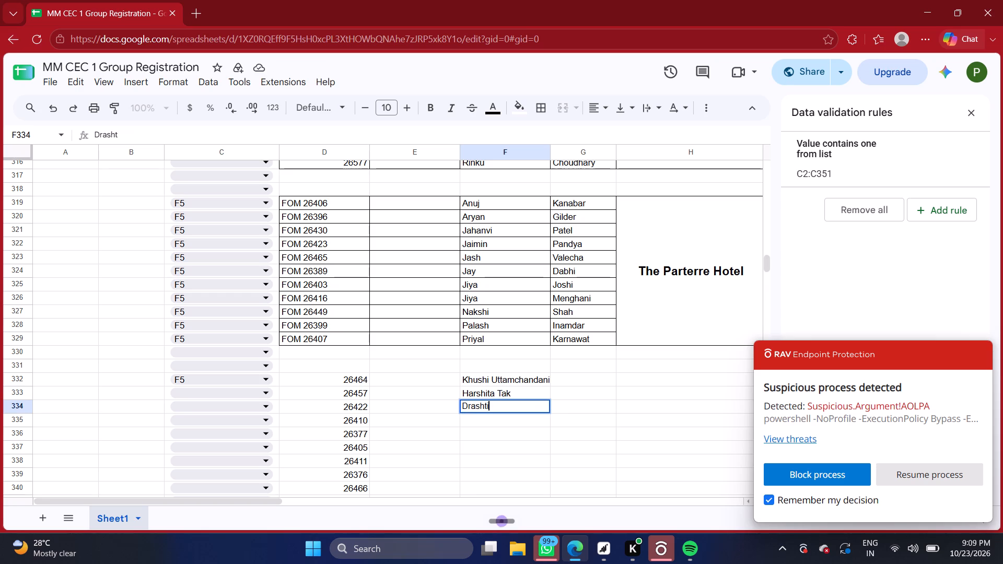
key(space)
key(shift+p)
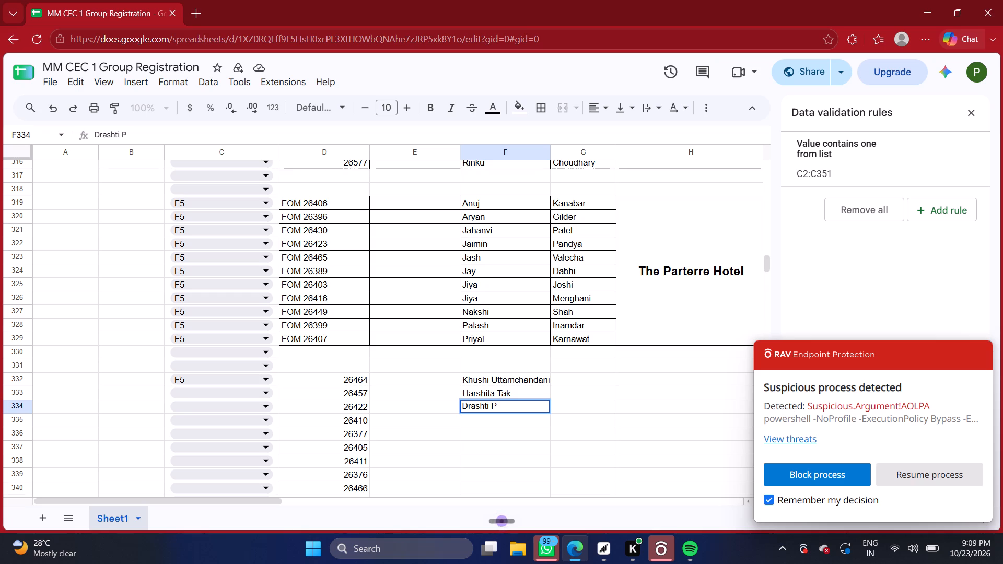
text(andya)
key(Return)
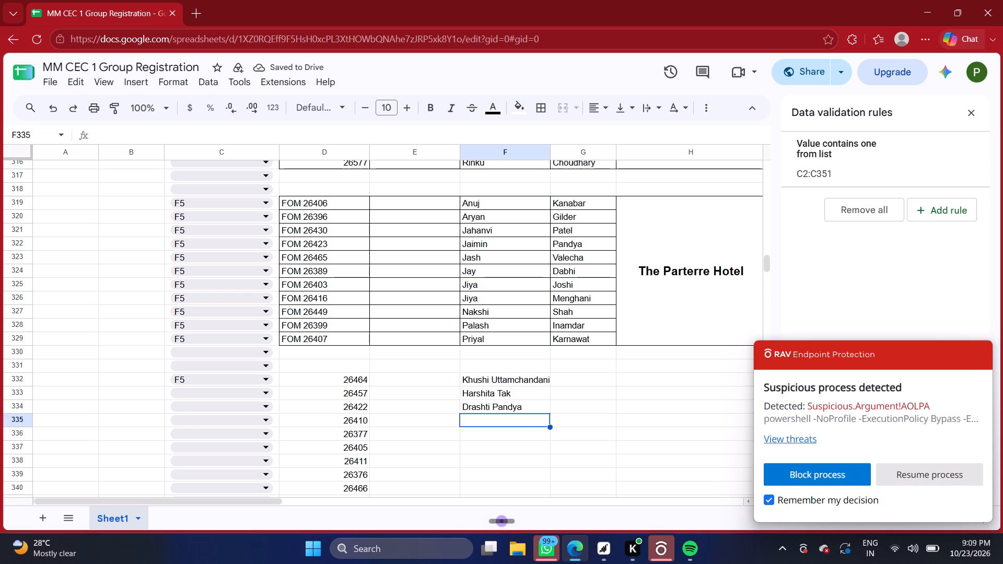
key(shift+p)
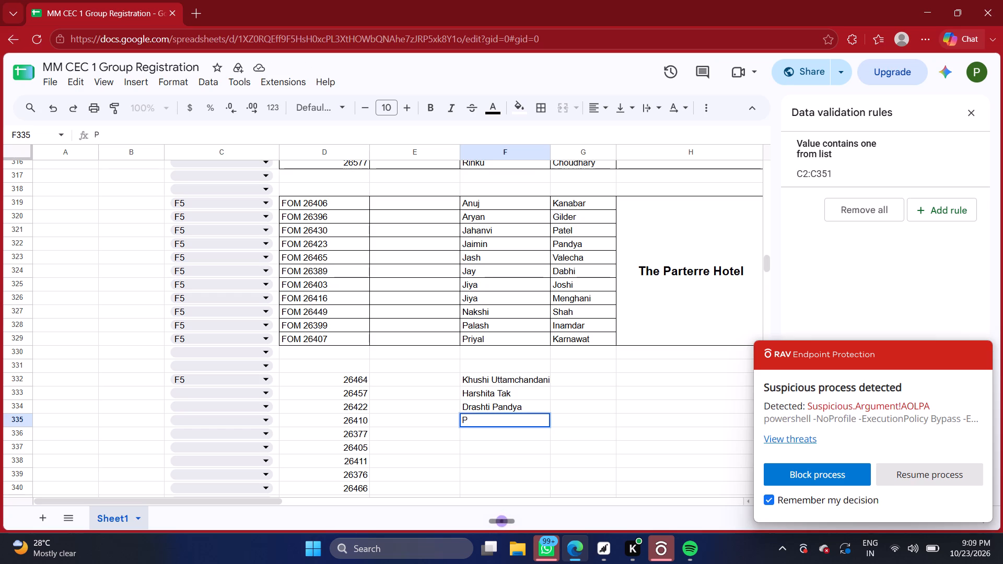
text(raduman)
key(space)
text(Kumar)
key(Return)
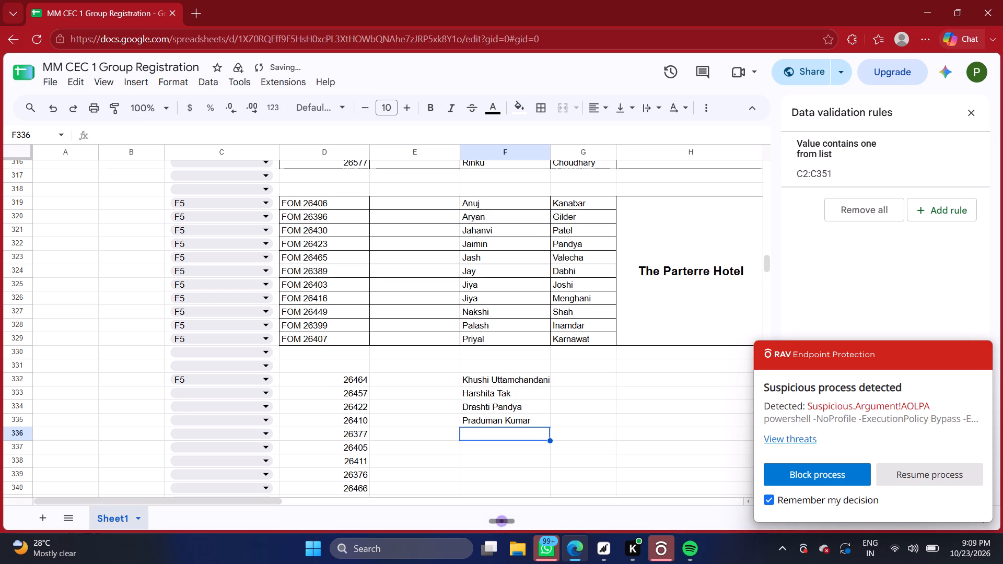
Enter the fifth and sixth members' full names in cells F336 and F337, capitalising each first name and surname.
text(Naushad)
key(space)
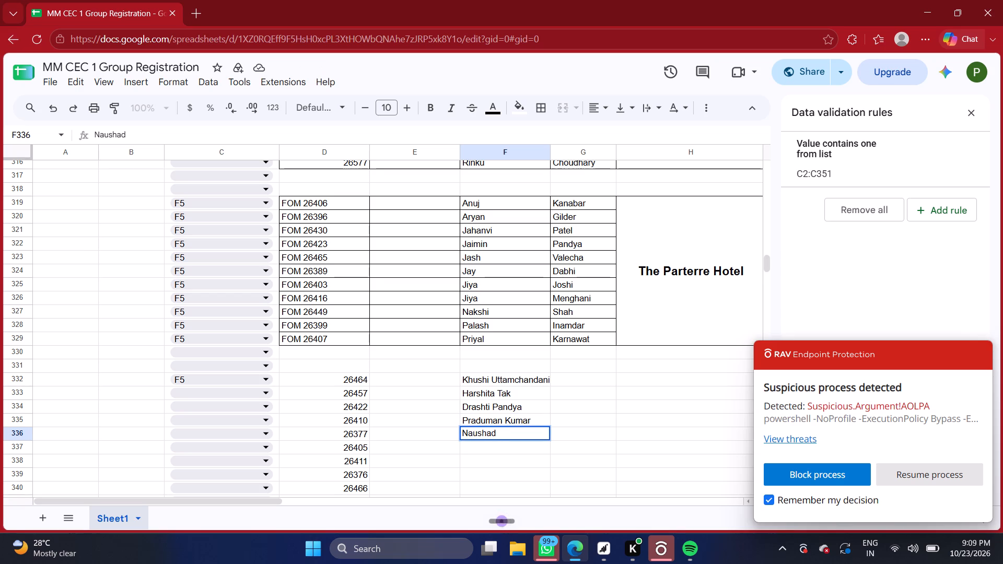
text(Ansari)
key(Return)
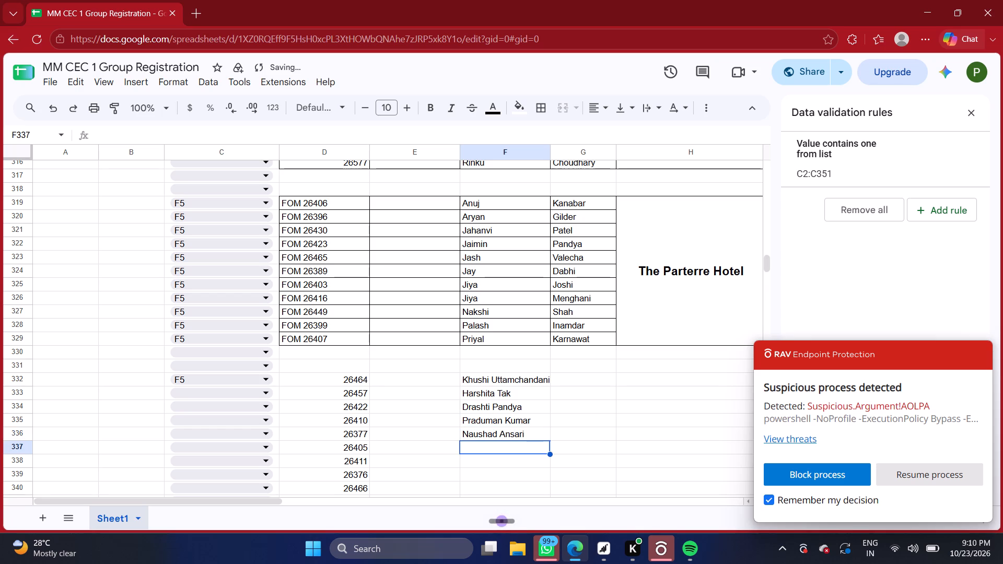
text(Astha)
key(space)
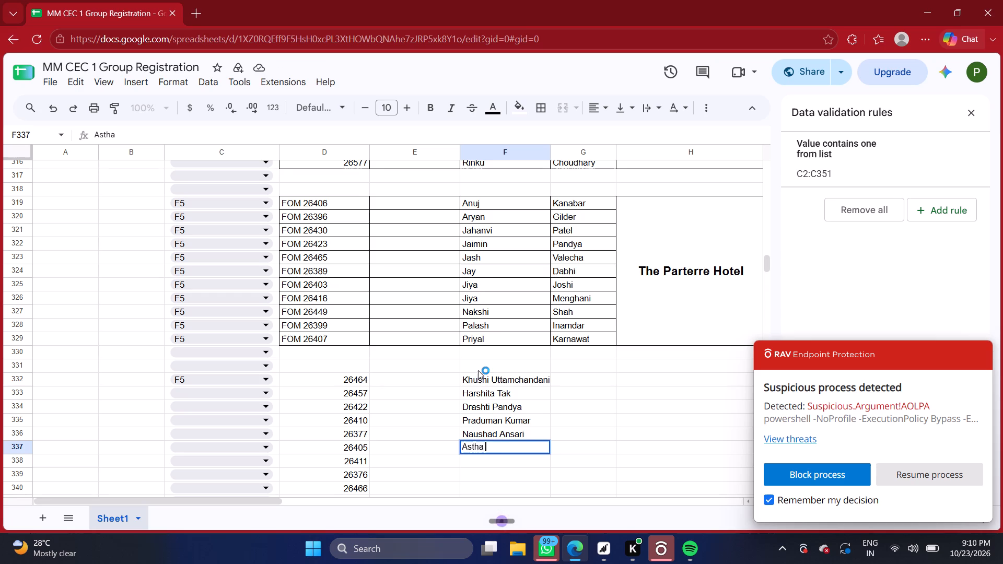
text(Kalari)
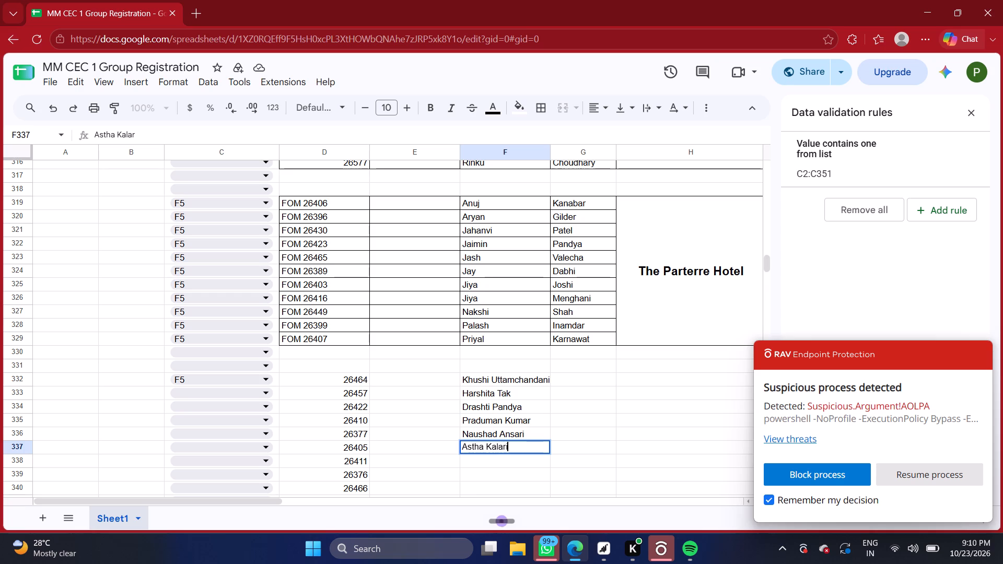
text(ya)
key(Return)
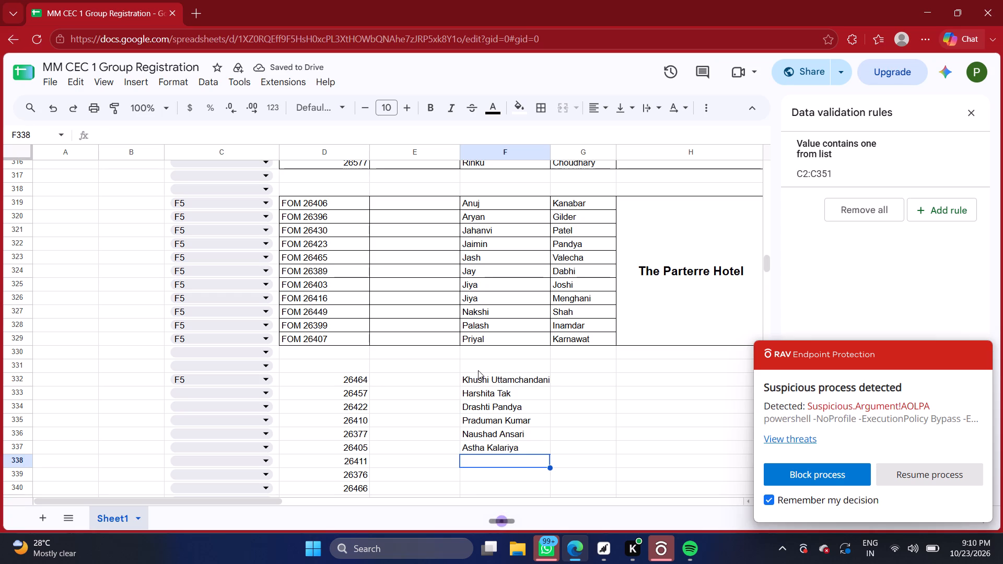
Enter the full names of the last three group members in cells F338 to F340.
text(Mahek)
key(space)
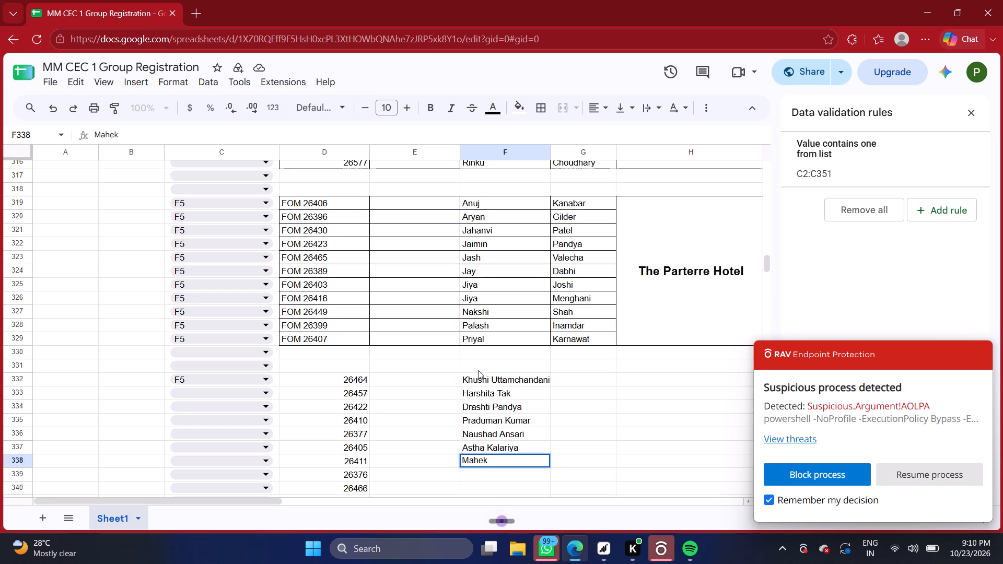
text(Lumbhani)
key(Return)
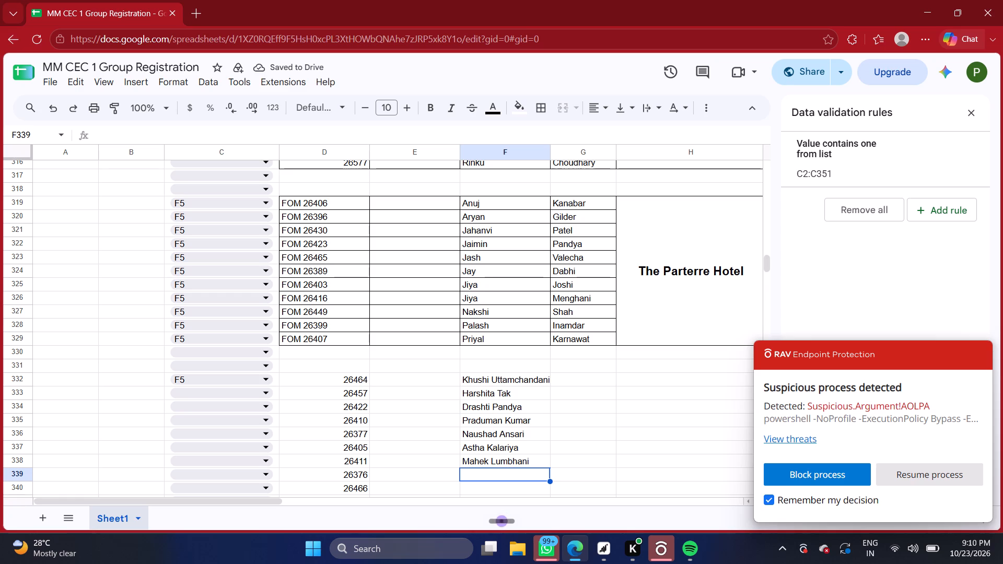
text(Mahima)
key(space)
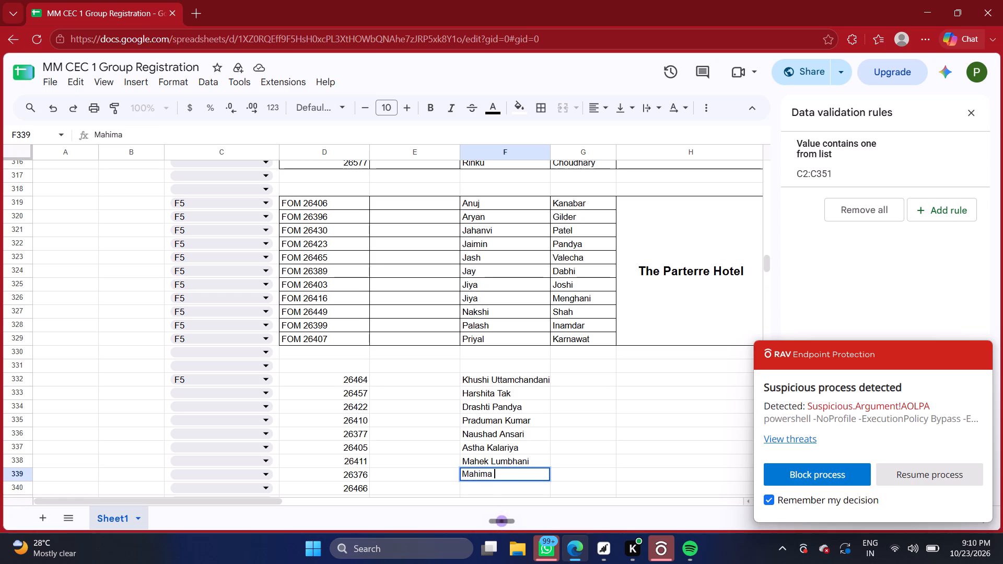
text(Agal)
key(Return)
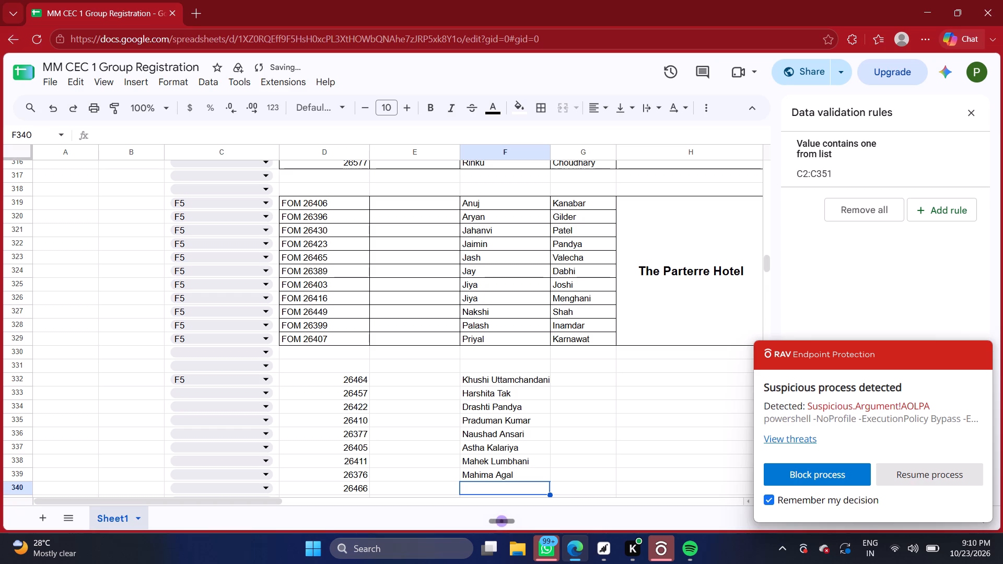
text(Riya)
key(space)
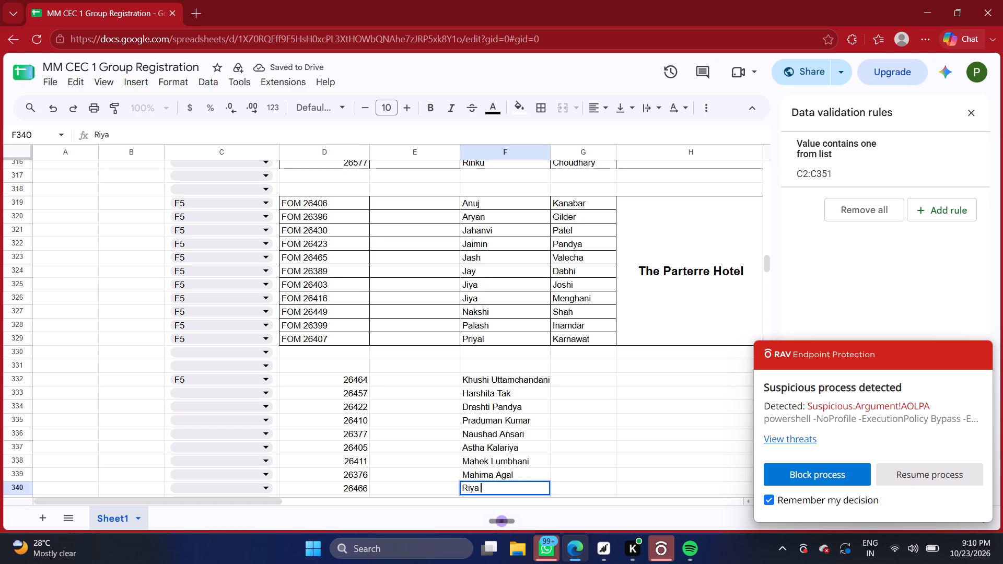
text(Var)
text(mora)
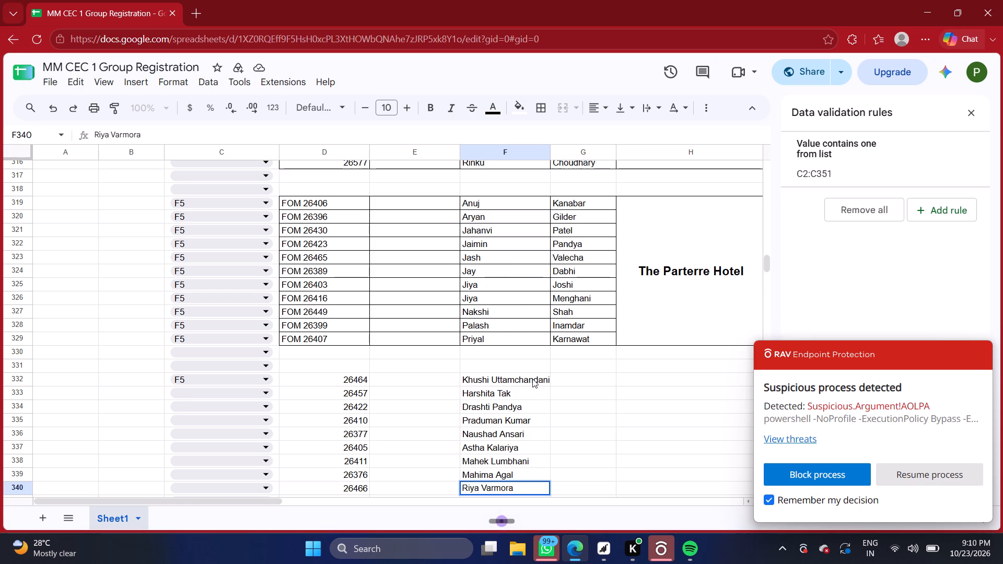
Copy the first member's full name from cell F332 into the surname cell G332.
double_click(531, 378)
triple_click(531, 378)
click(531, 378)
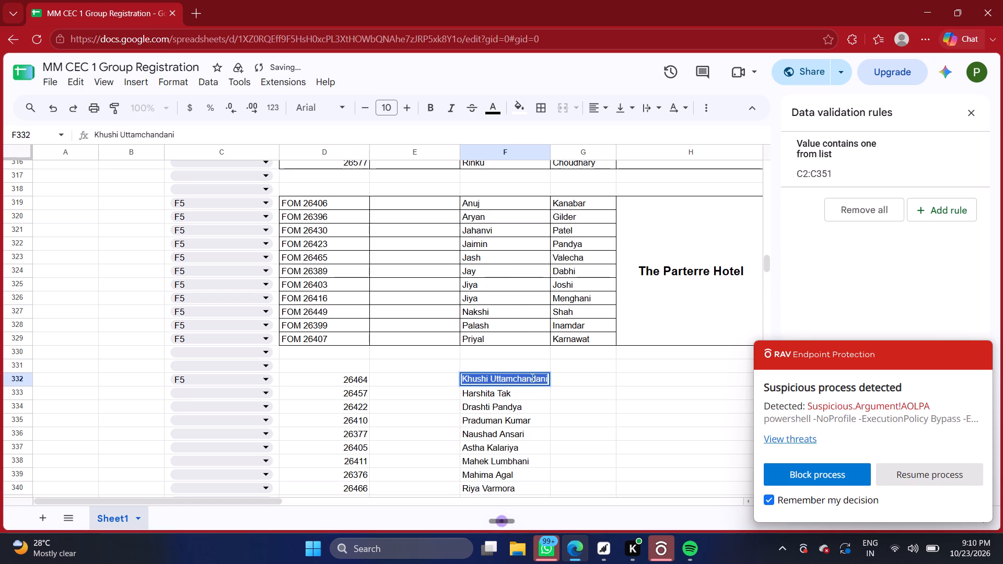
click(471, 360)
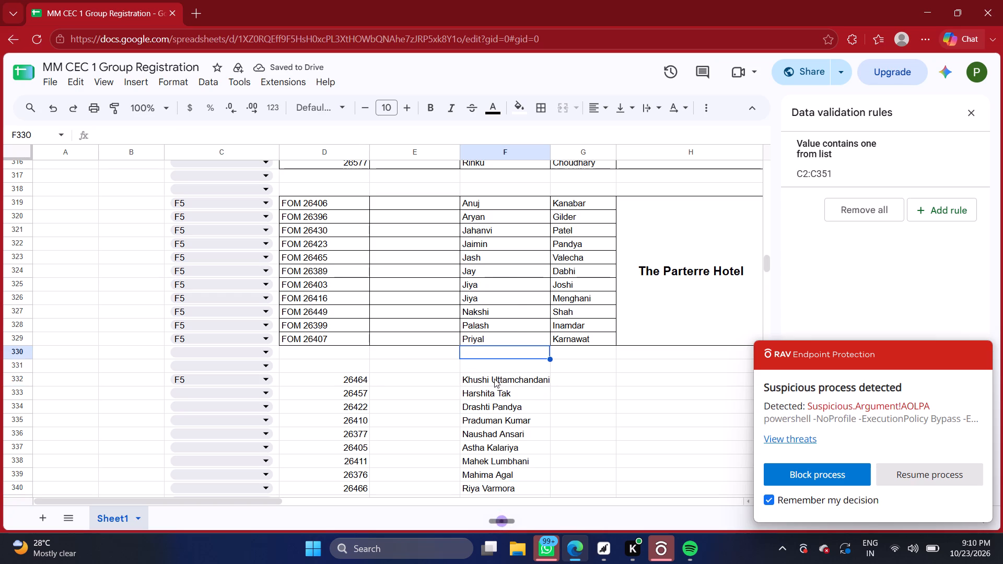
click(494, 379)
right_drag(494, 379, 500, 380)
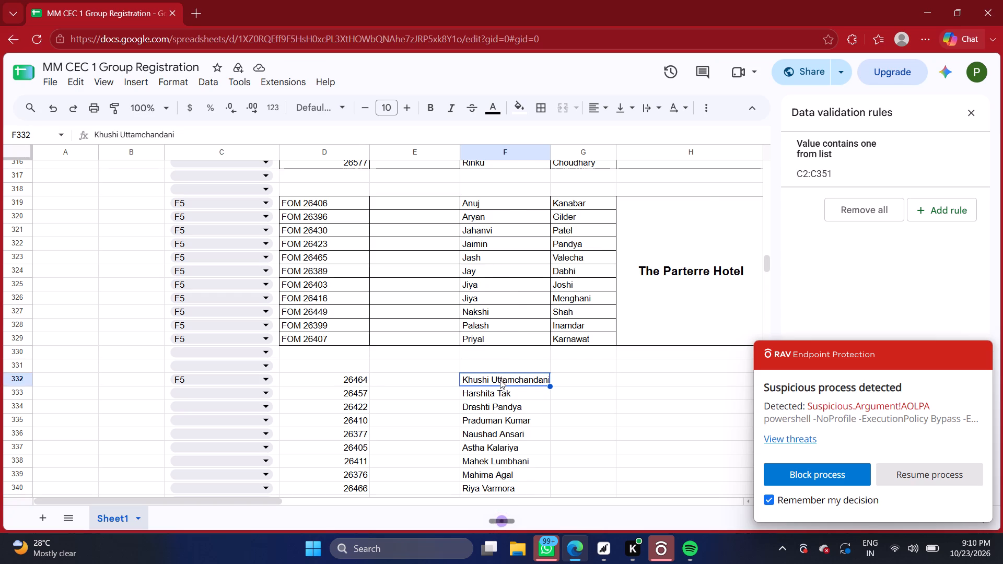
right_drag(500, 380, 499, 380)
click(483, 361)
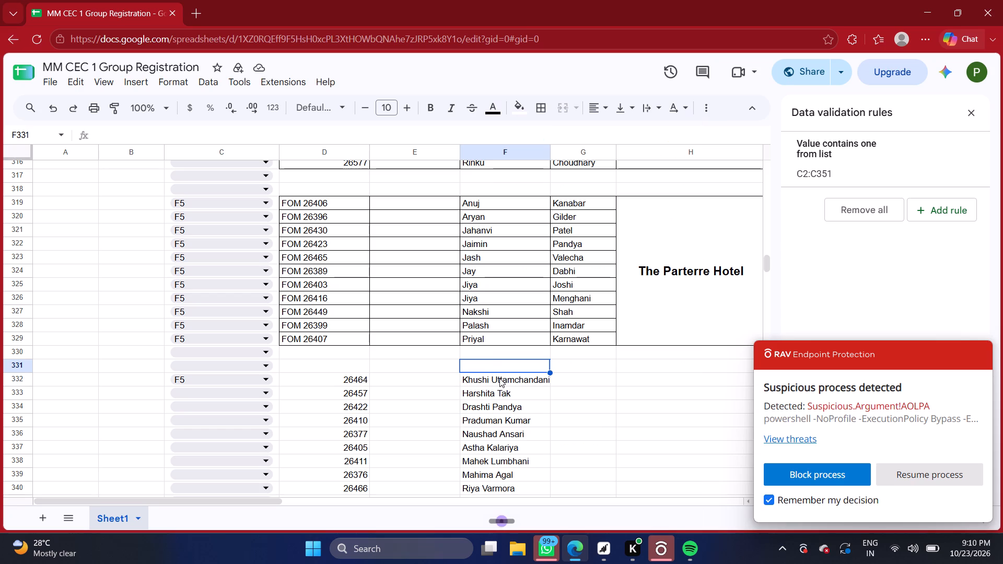
triple_click(499, 378)
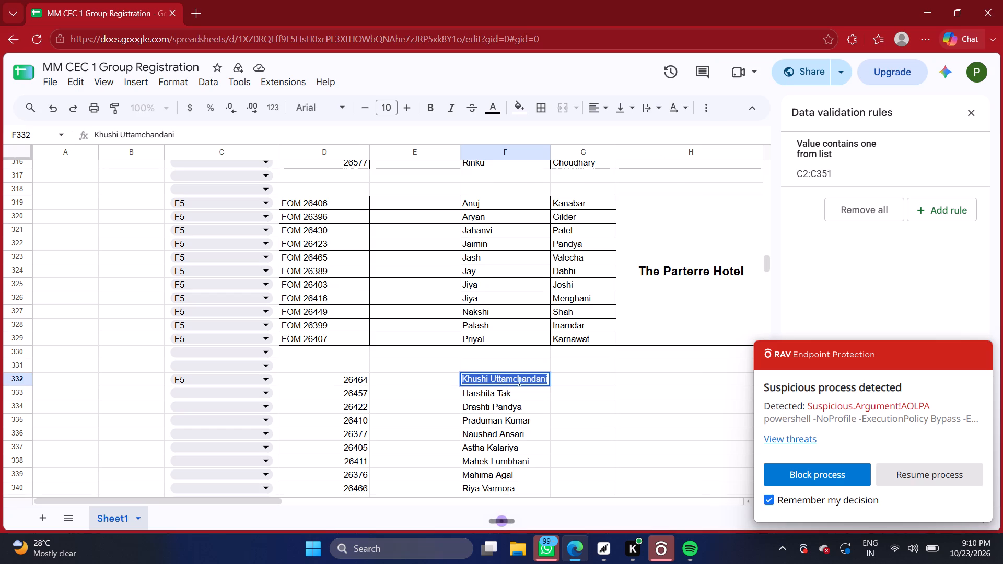
key(ctrl+c)
click(657, 376)
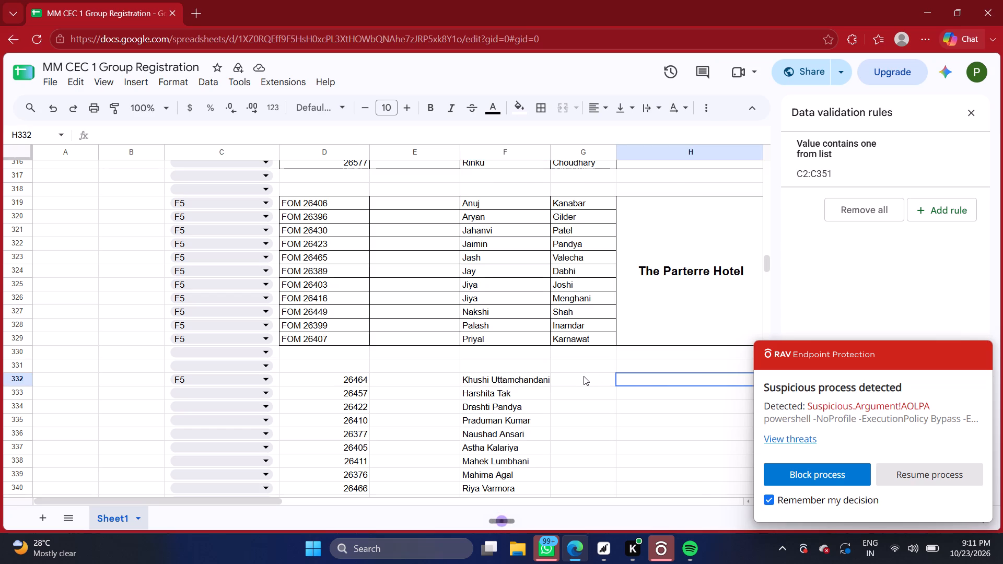
click(584, 376)
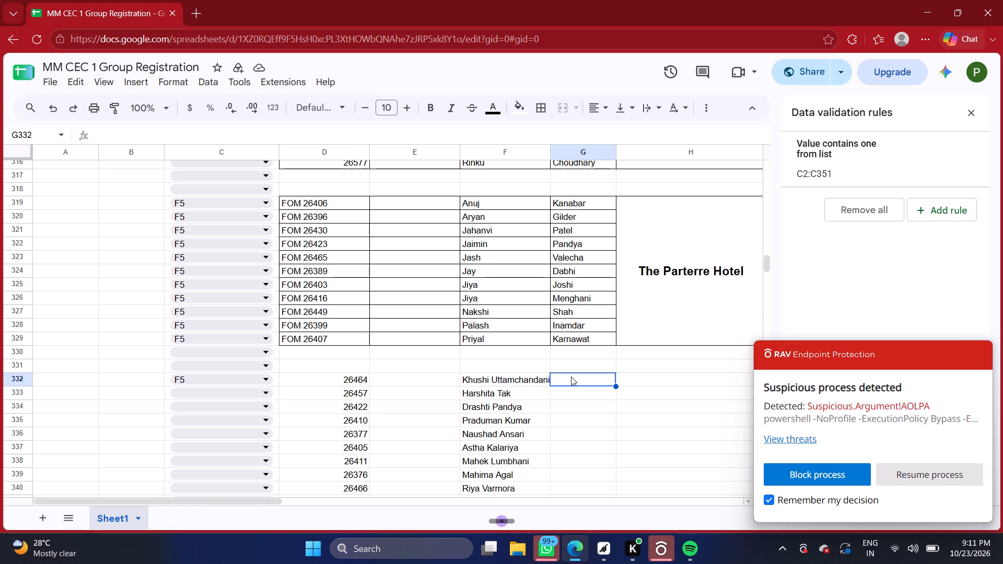
key(ctrl+v)
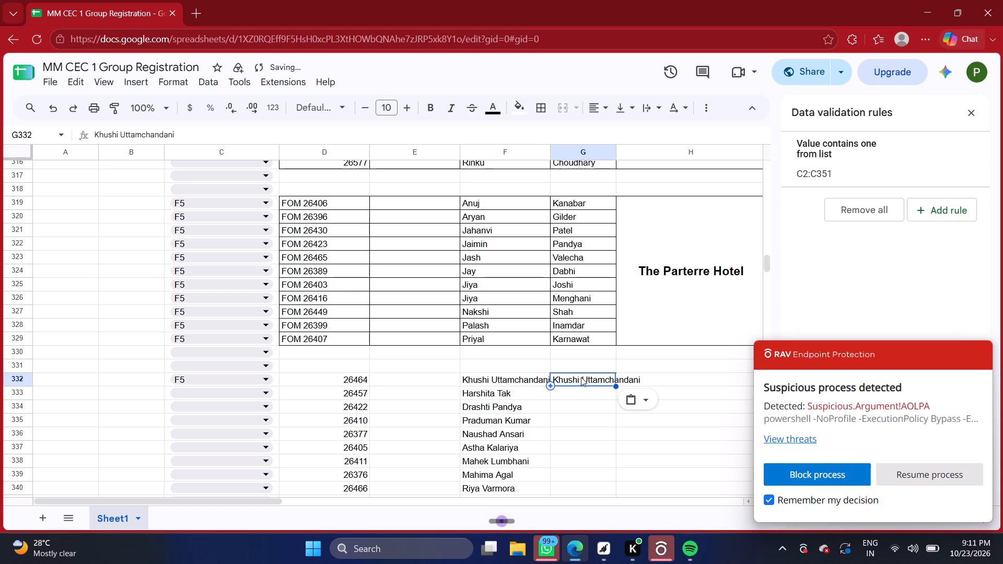
Delete the first name and the space after it from cell G332, keeping only the surname.
click(581, 377)
triple_click(581, 378)
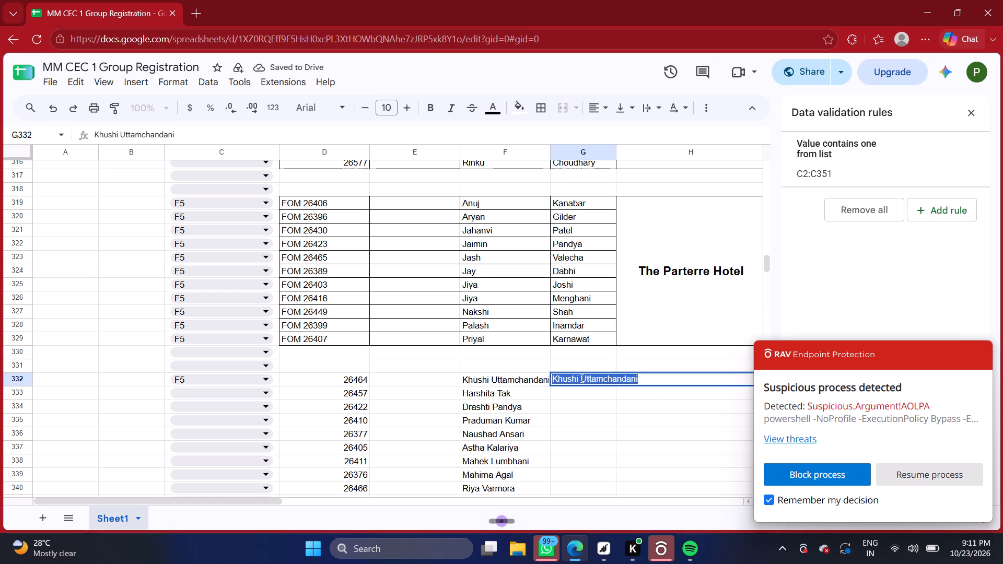
click(581, 378)
triple_click(579, 378)
double_click(579, 378)
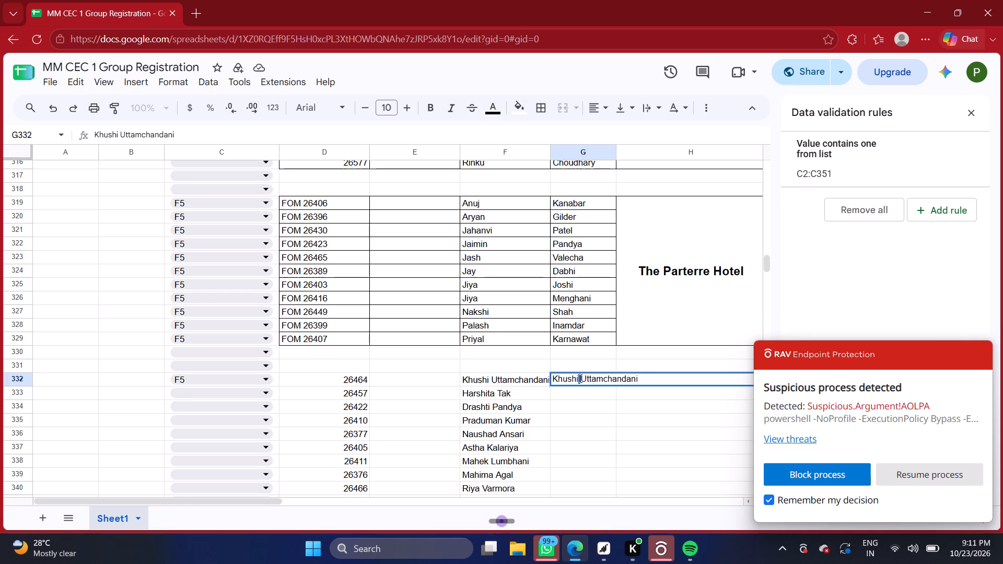
key(BackSpace)
key(BackSpace)
key(BackSpace)
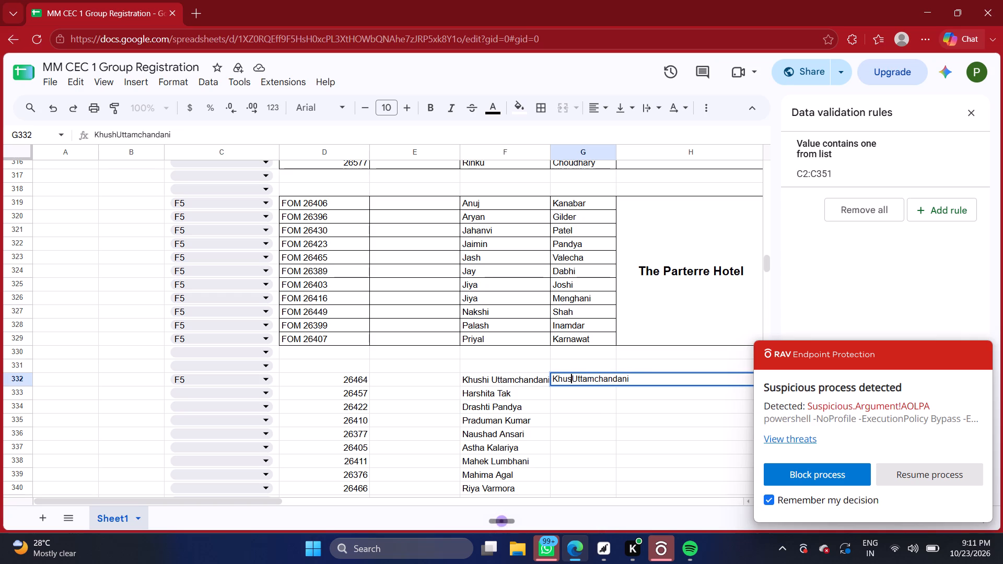
key(BackSpace)
key(BackSpace)
key(BackSpace)
key(BackSpace)
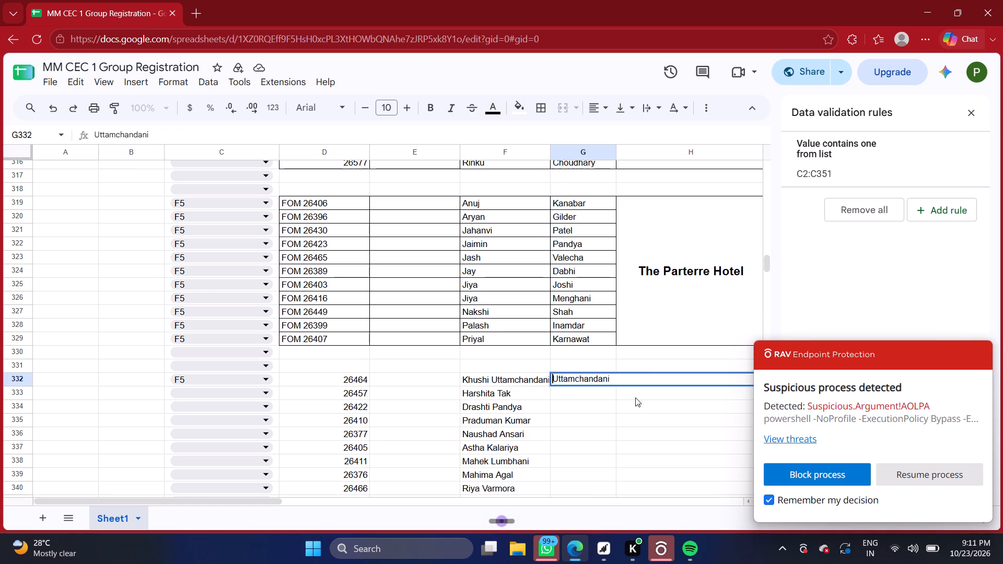
Delete the surname from the first member's name in cell F332, keeping only the first name.
click(544, 373)
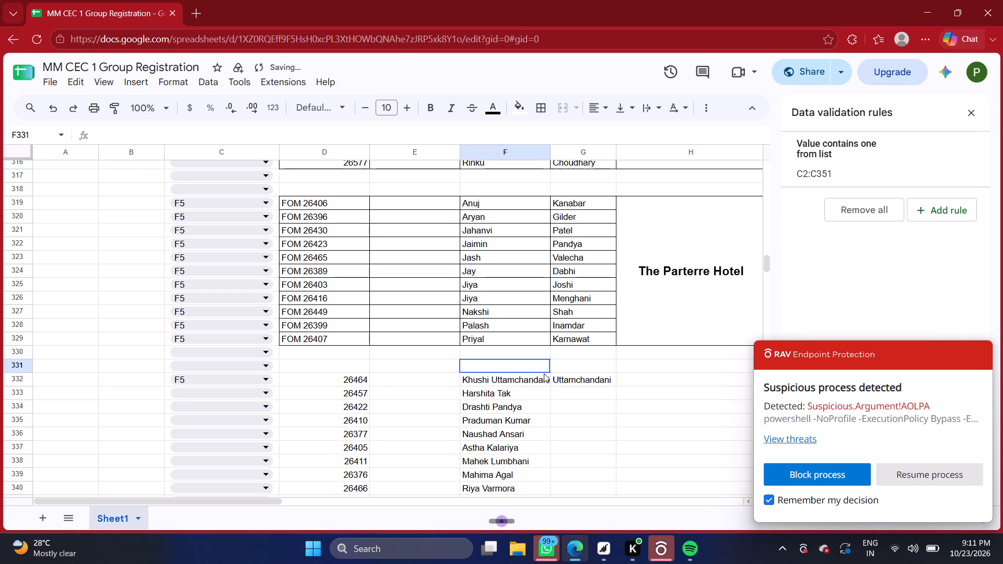
click(544, 385)
triple_click(544, 375)
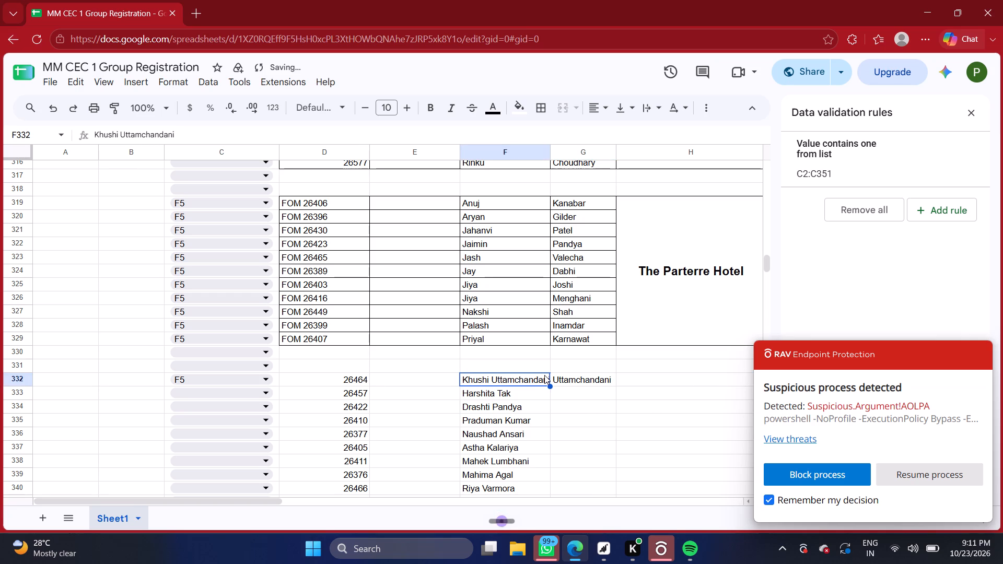
triple_click(544, 375)
double_click(544, 375)
triple_click(546, 379)
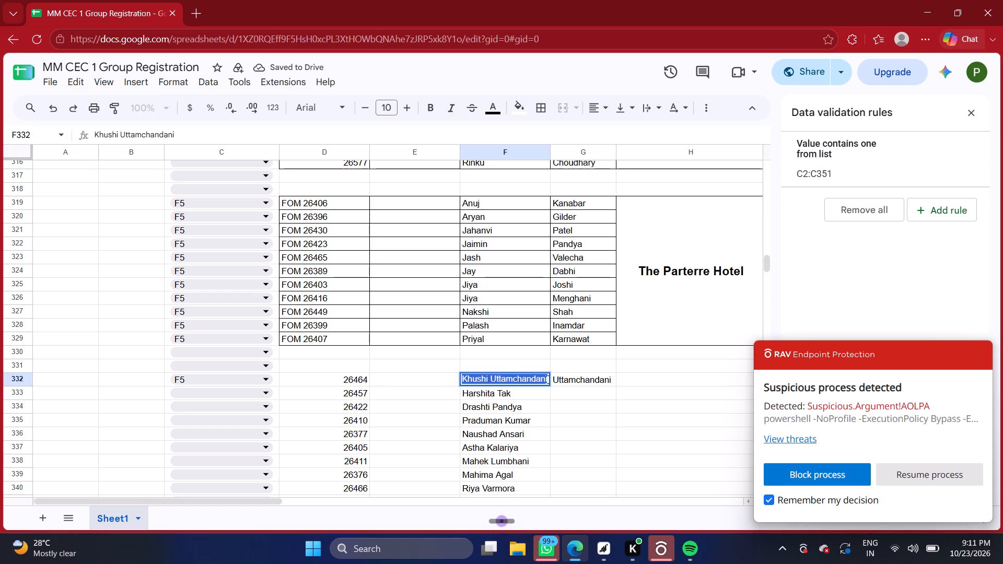
triple_click(546, 379)
triple_click(546, 379)
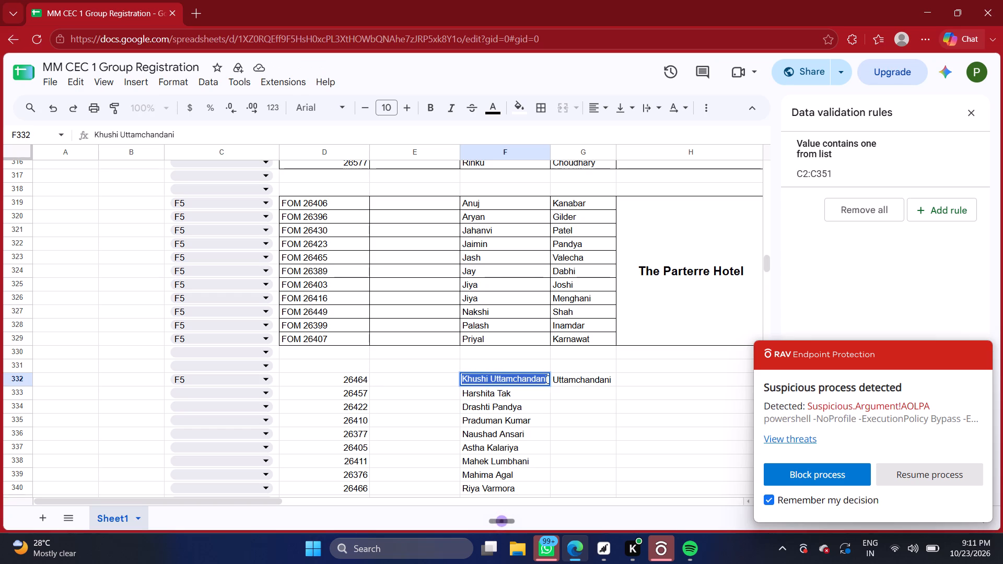
triple_click(542, 381)
triple_click(542, 381)
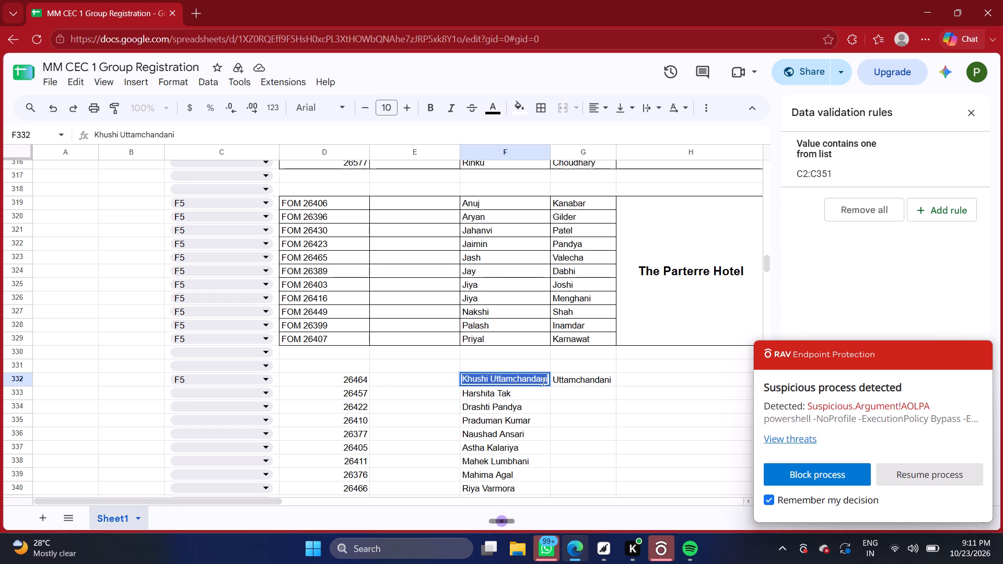
double_click(542, 381)
double_click(542, 381)
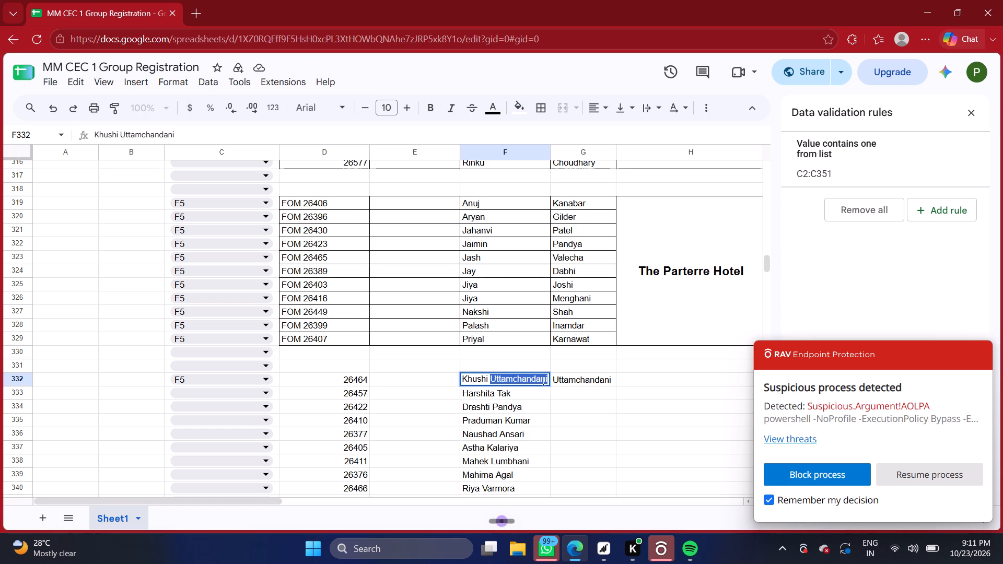
key(BackSpace)
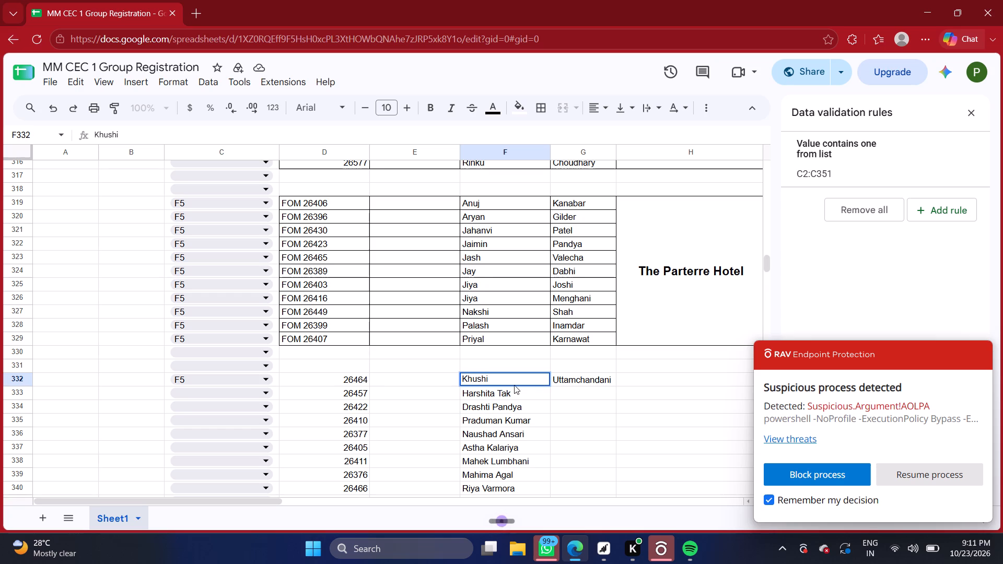
Remove the second member's surname from cell F333 and enter it in surname cell G333.
click(518, 391)
double_click(518, 391)
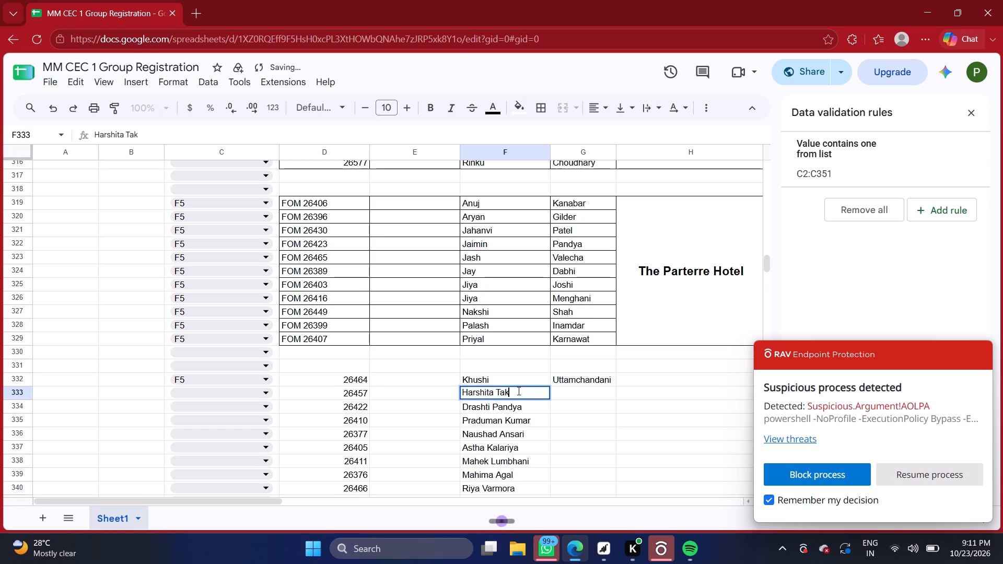
triple_click(518, 391)
double_click(518, 391)
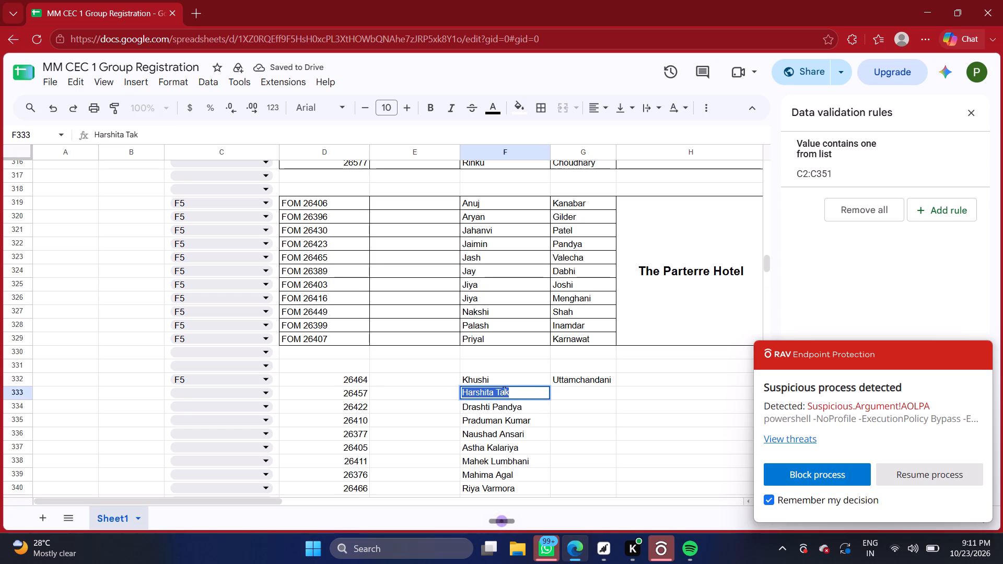
triple_click(510, 391)
double_click(510, 391)
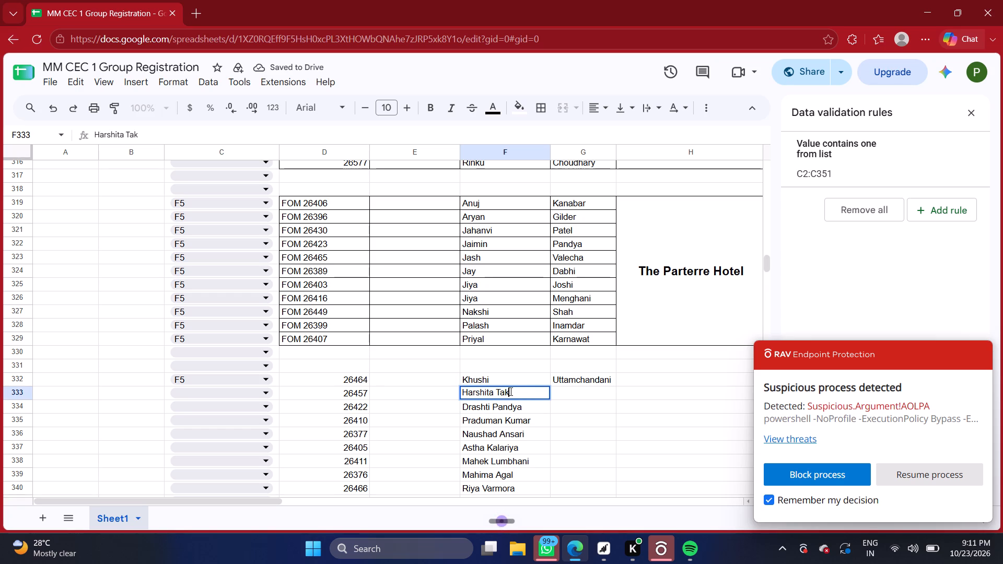
double_click(510, 391)
key(BackSpace)
key(BackSpace)
key(BackSpace)
click(568, 388)
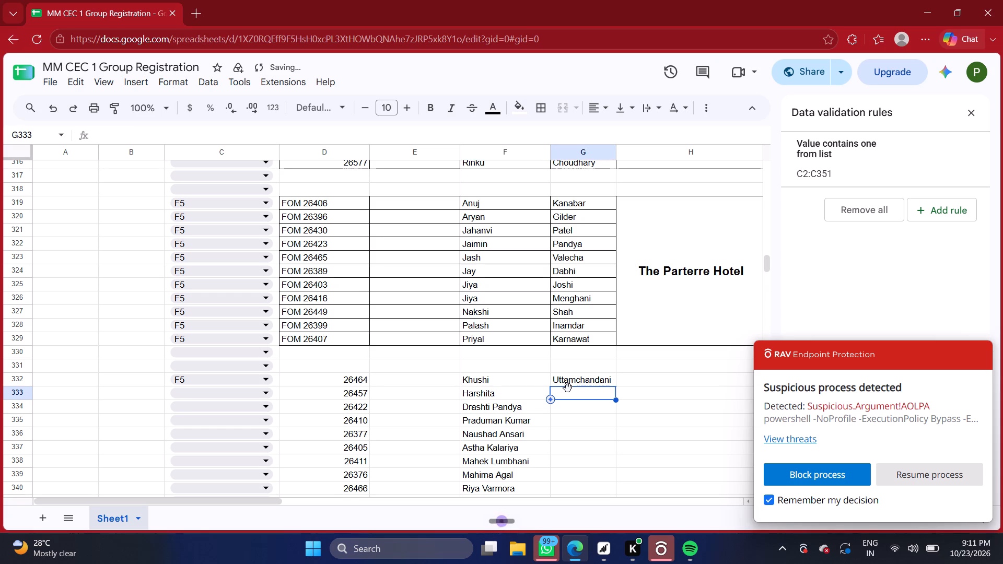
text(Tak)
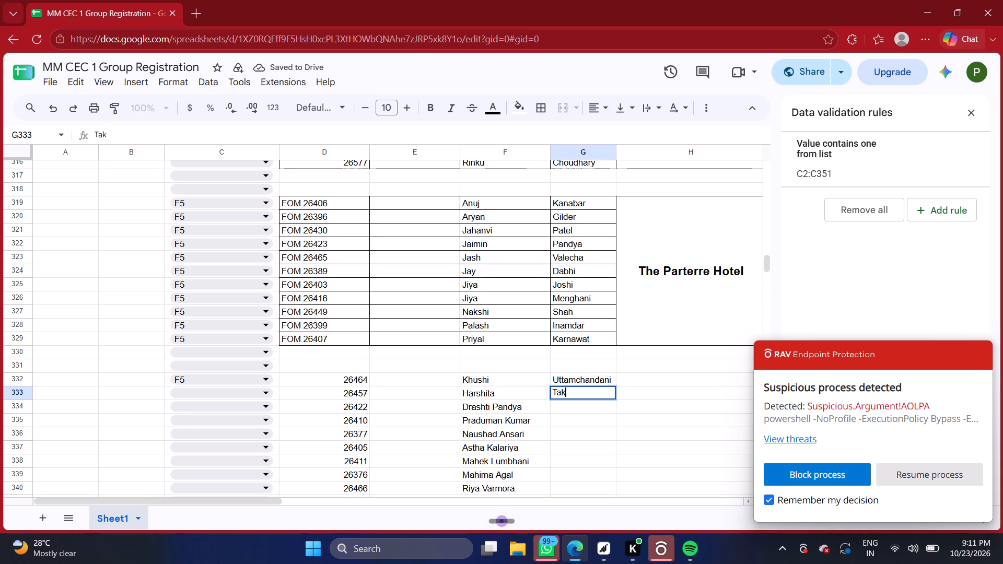
Move the third member's surname from cell F334 into surname cell G334, keeping the first name in F334.
click(516, 405)
double_click(516, 405)
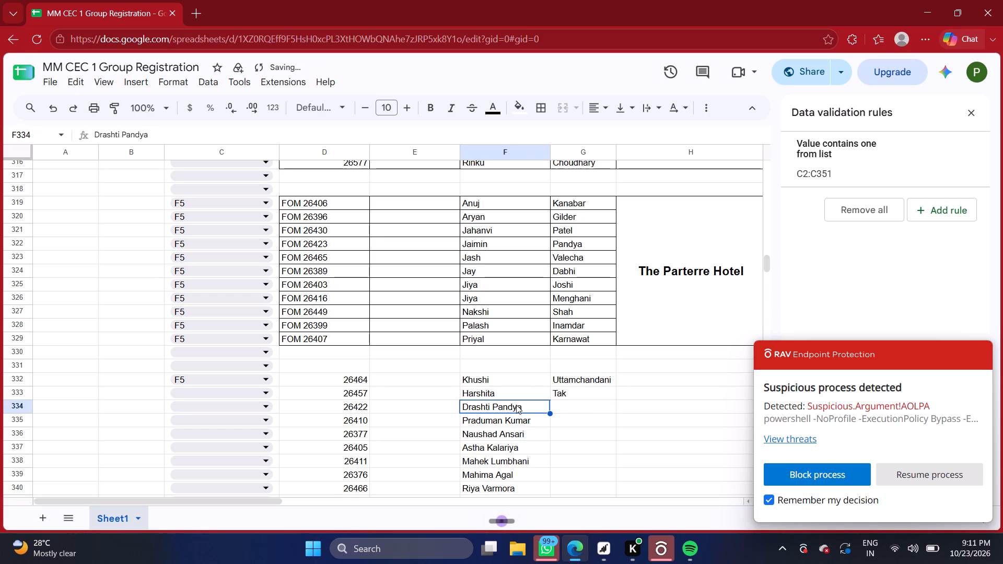
drag(491, 405, 522, 406)
key(ctrl+c)
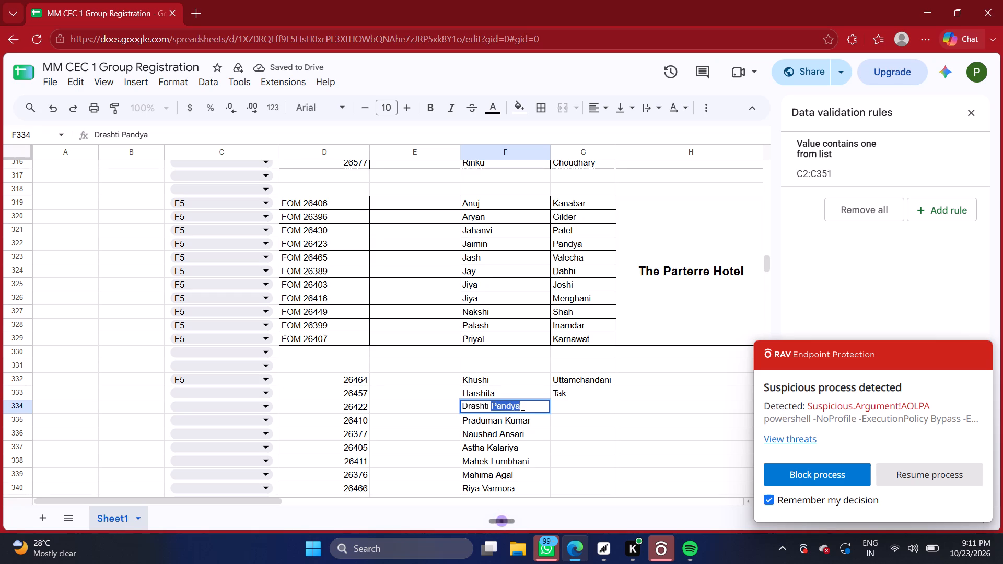
key(BackSpace)
click(561, 410)
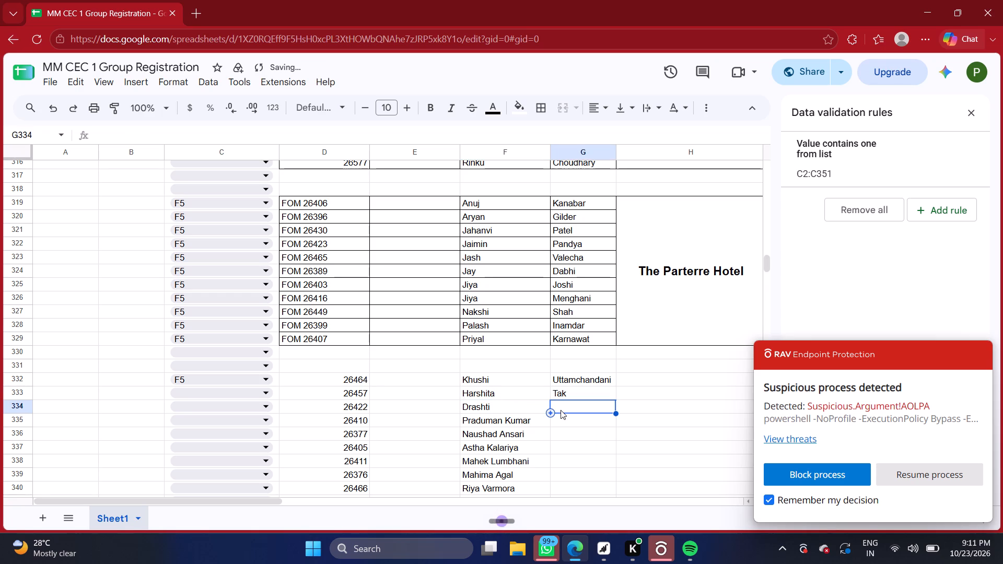
key(ctrl+v)
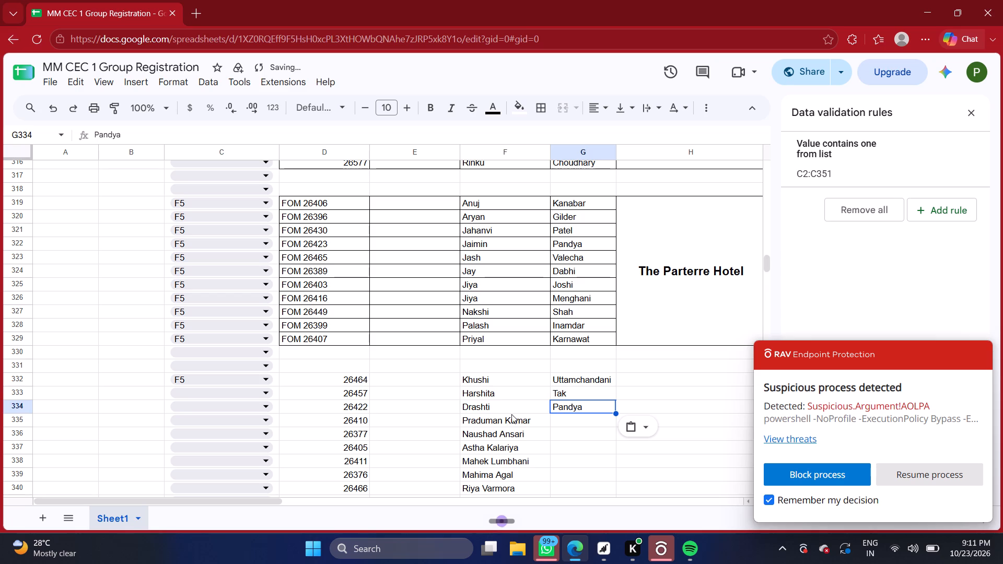
Move the fourth member's surname from cell F335 into surname cell G335, keeping the first name in F335.
click(520, 420)
double_click(533, 420)
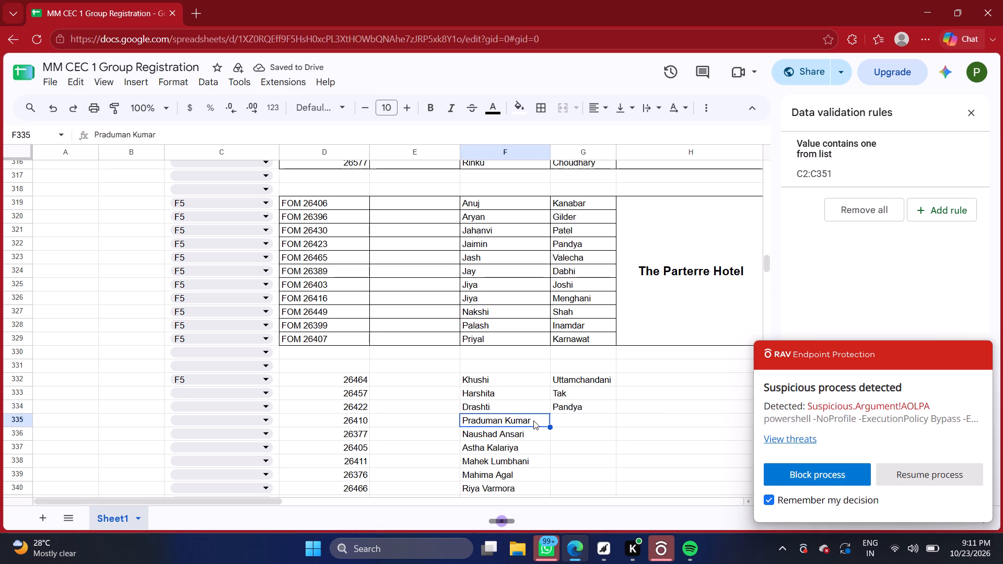
drag(533, 420, 507, 415)
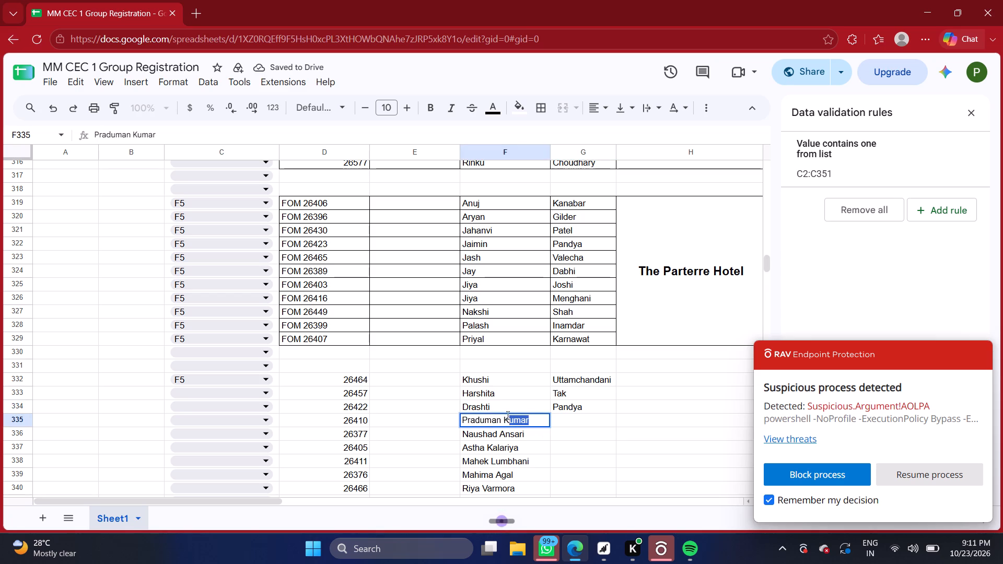
drag(507, 415, 503, 415)
key(ctrl+c)
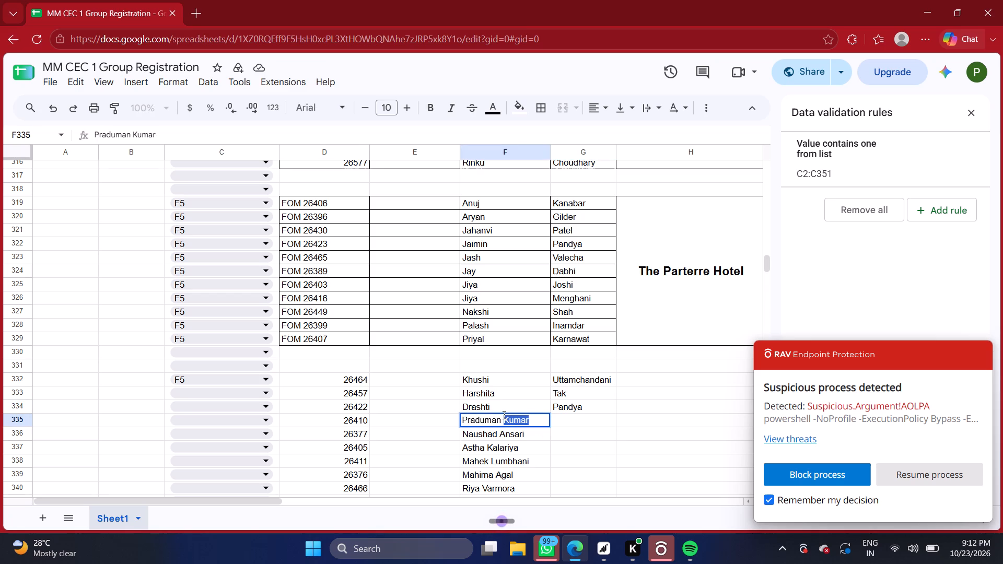
key(BackSpace)
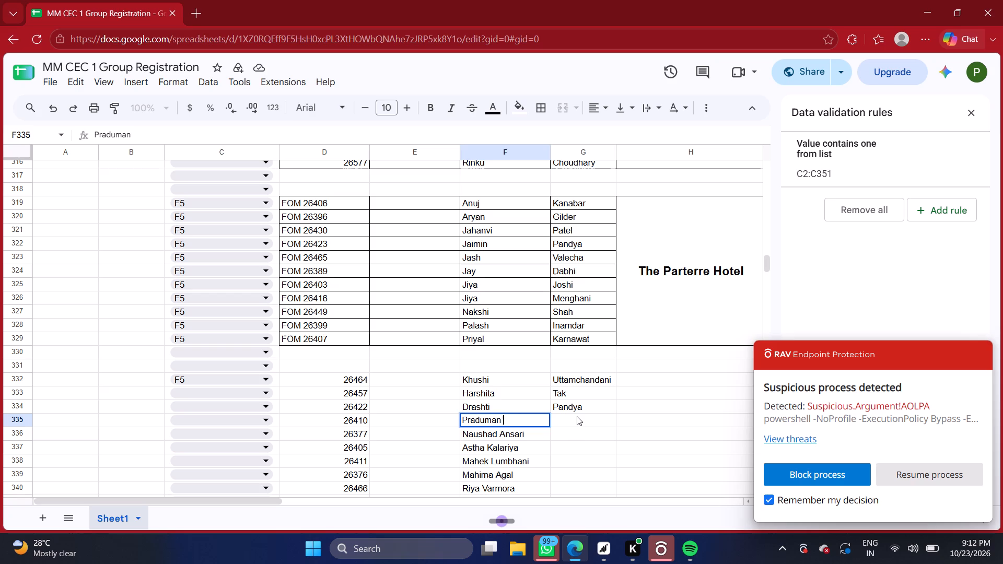
click(577, 416)
key(ctrl+v)
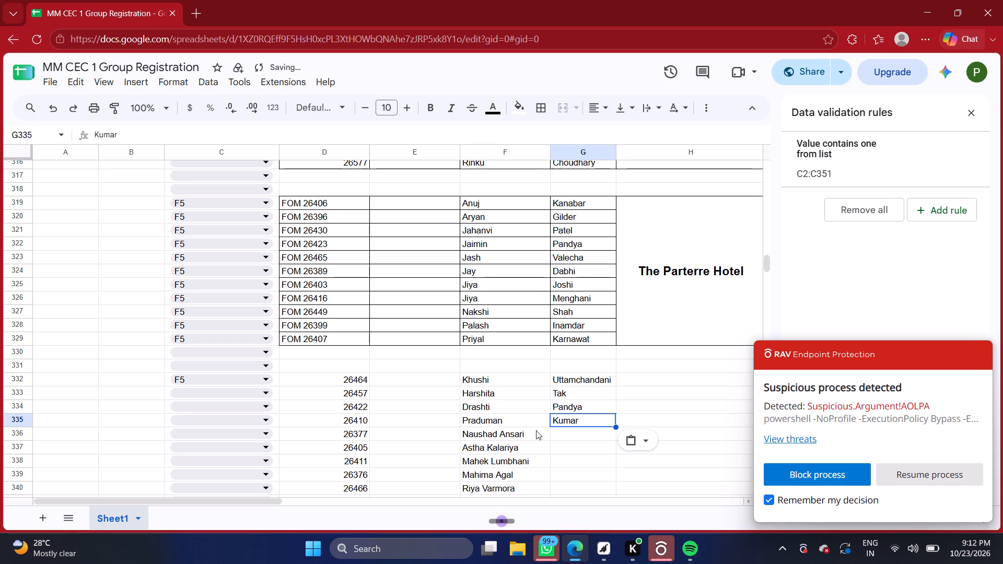
Move the fifth member's surname from cell F336 into surname cell G336, keeping the first name in F336.
click(527, 434)
triple_click(527, 434)
triple_click(527, 434)
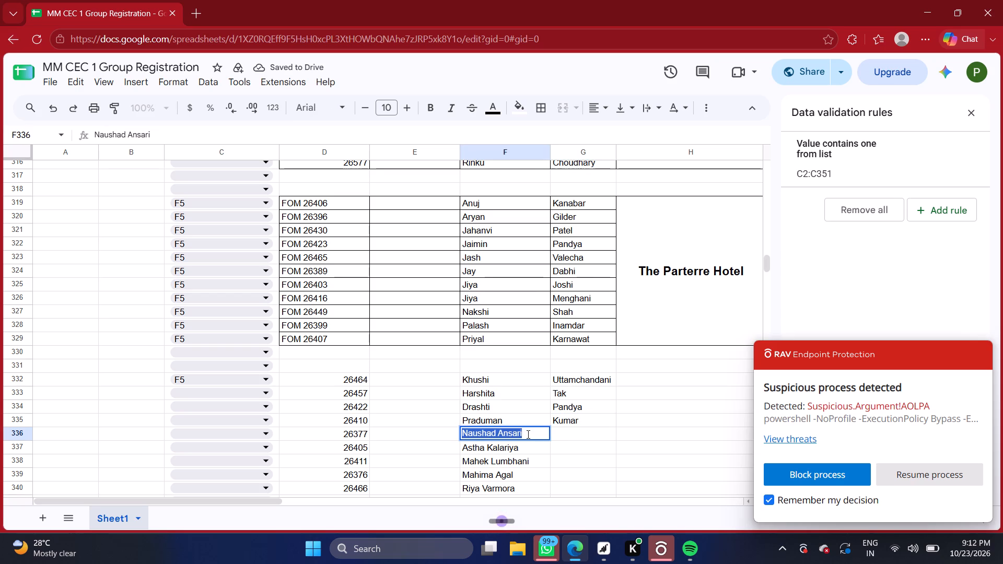
triple_click(527, 434)
click(527, 434)
drag(527, 434, 521, 432)
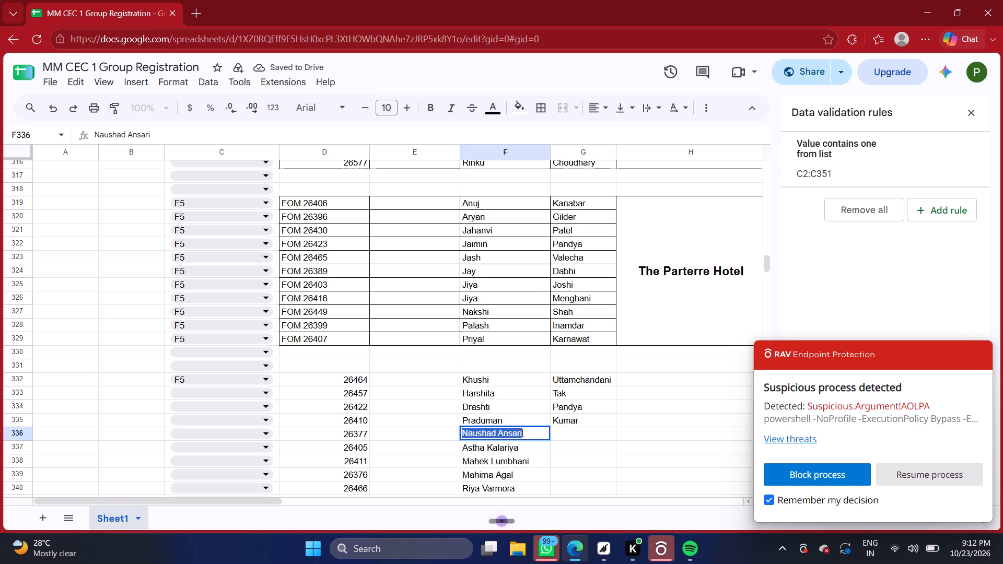
triple_click(521, 432)
double_click(521, 432)
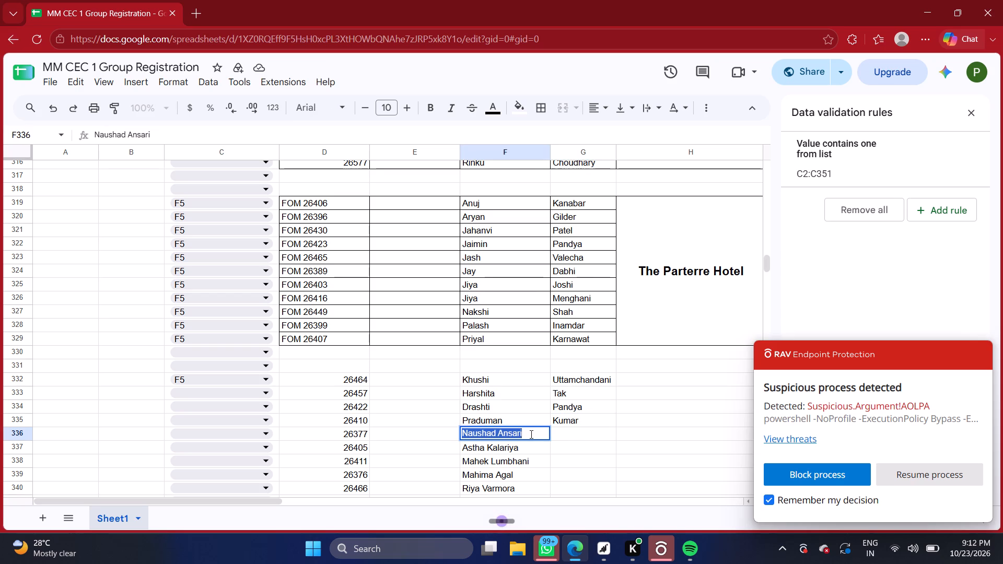
double_click(531, 434)
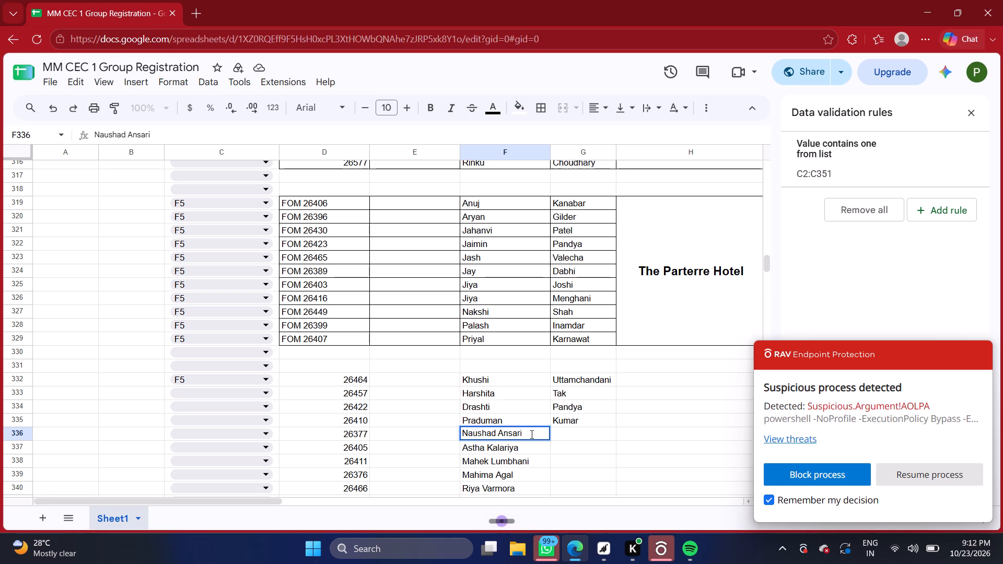
drag(531, 434, 499, 429)
key(ctrl+c)
key(BackSpace)
click(565, 434)
key(ctrl+v)
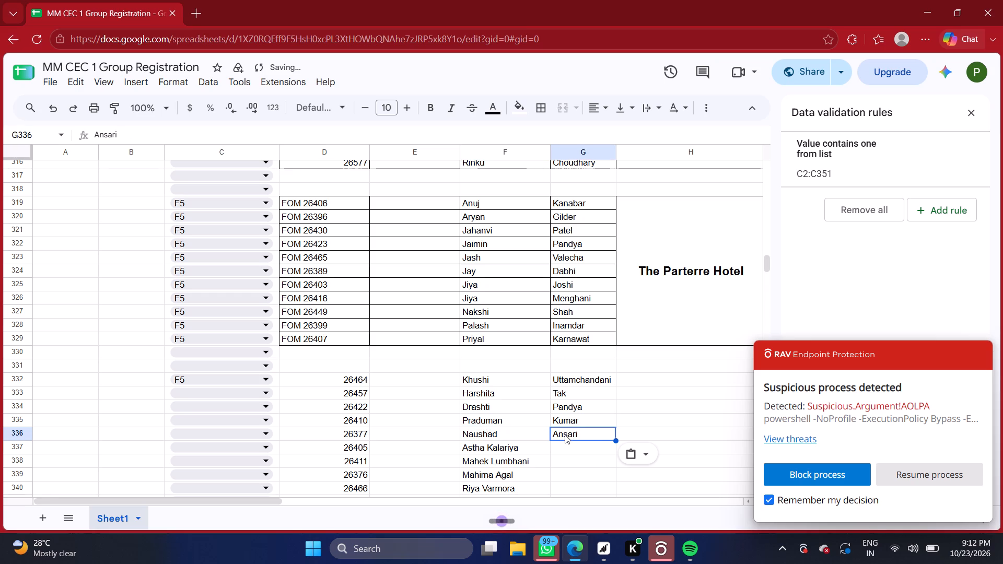
Move the sixth member's surname from cell F337 into surname cell G337, keeping the first name in F337.
drag(539, 444, 532, 448)
double_click(532, 448)
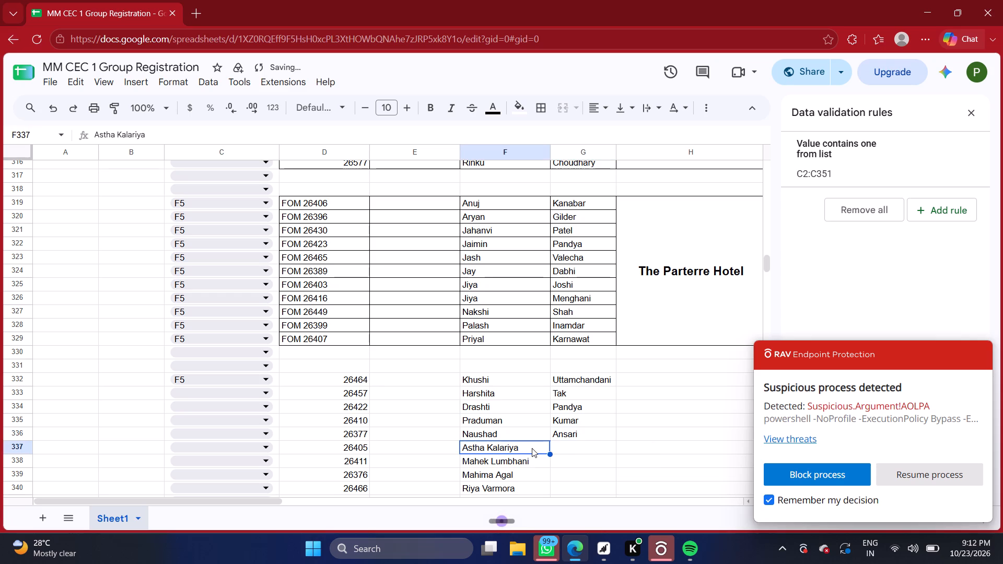
double_click(532, 448)
drag(532, 448, 486, 444)
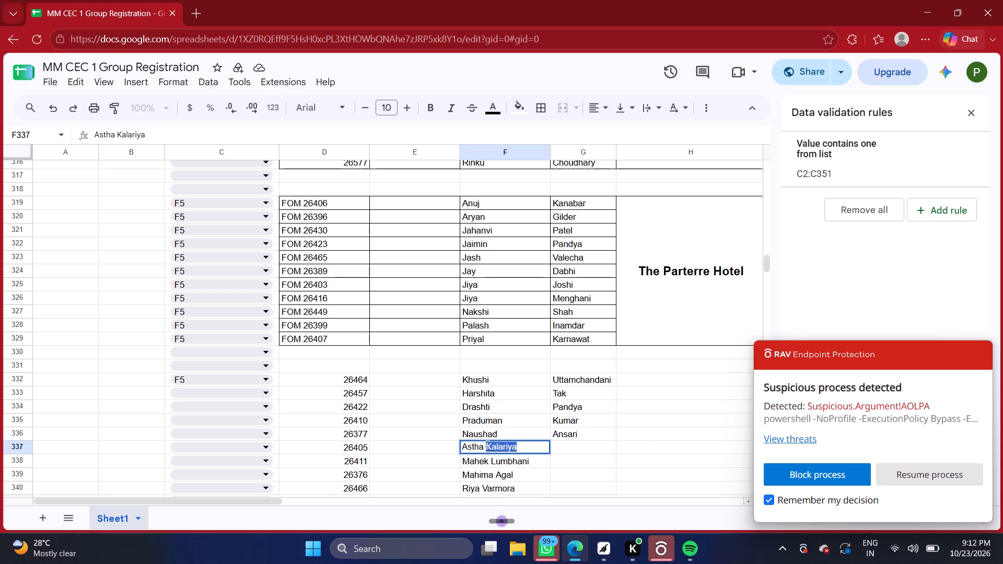
key(ctrl+c)
key(BackSpace)
click(571, 445)
key(ctrl+v)
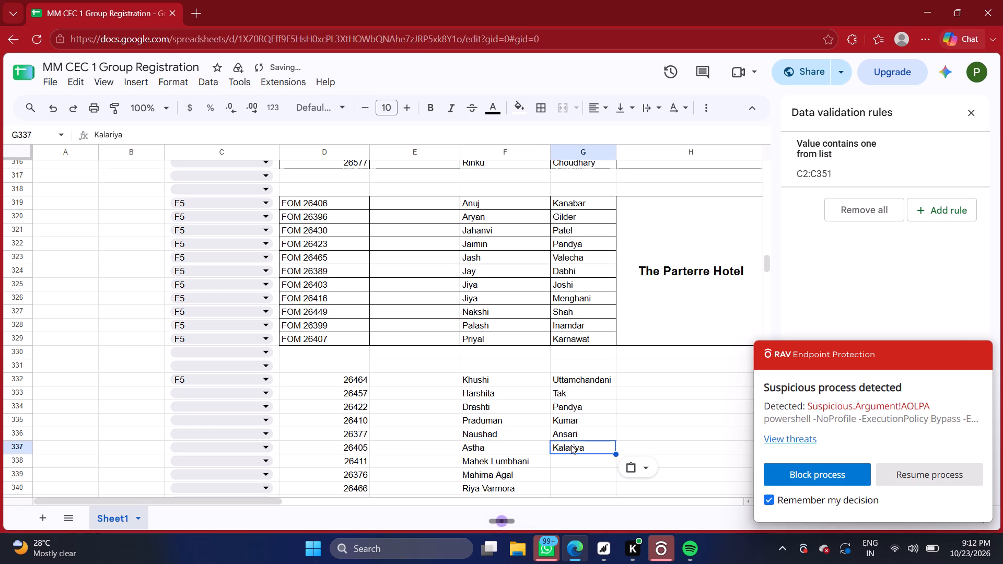
Move the seventh member's surname from cell F338 into surname cell G338, keeping the first name in F338.
click(531, 459)
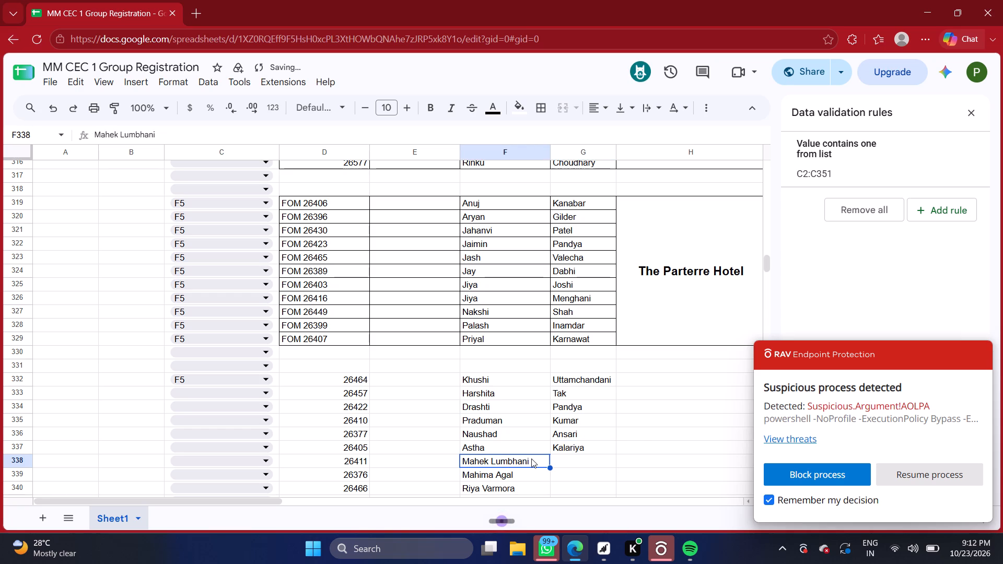
double_click(531, 459)
drag(531, 459, 489, 444)
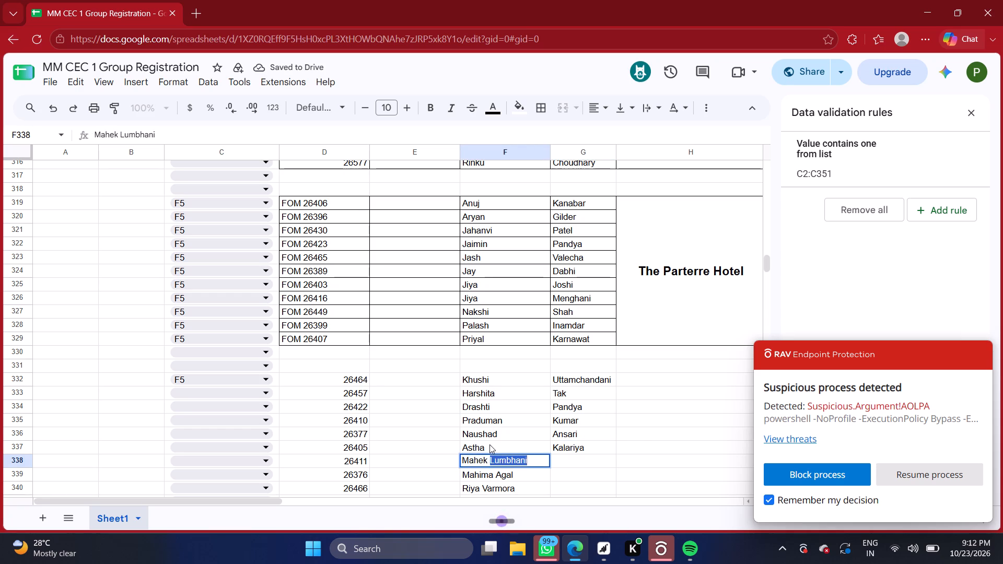
drag(489, 444, 490, 444)
key(ctrl+c)
key(BackSpace)
click(569, 461)
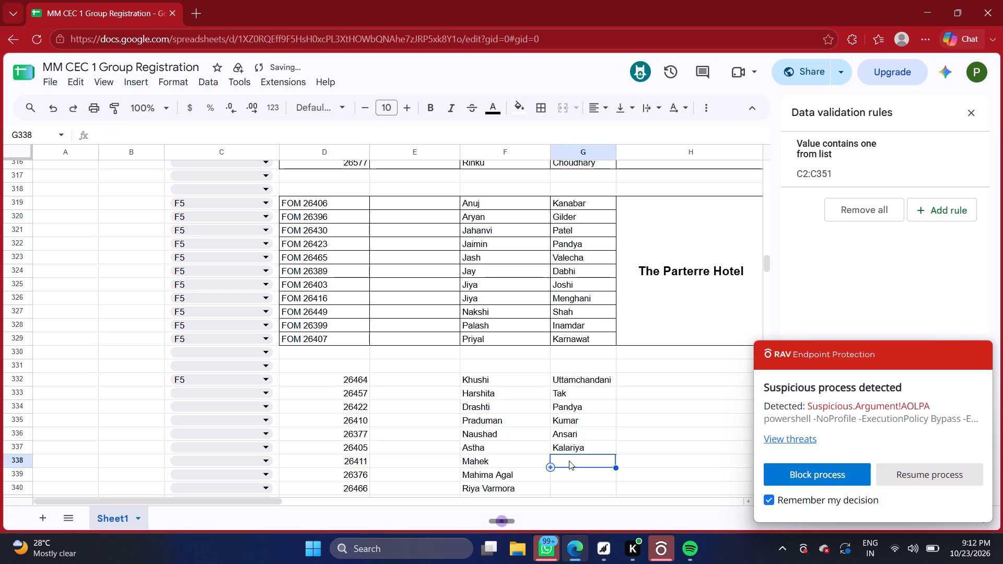
key(ctrl+v)
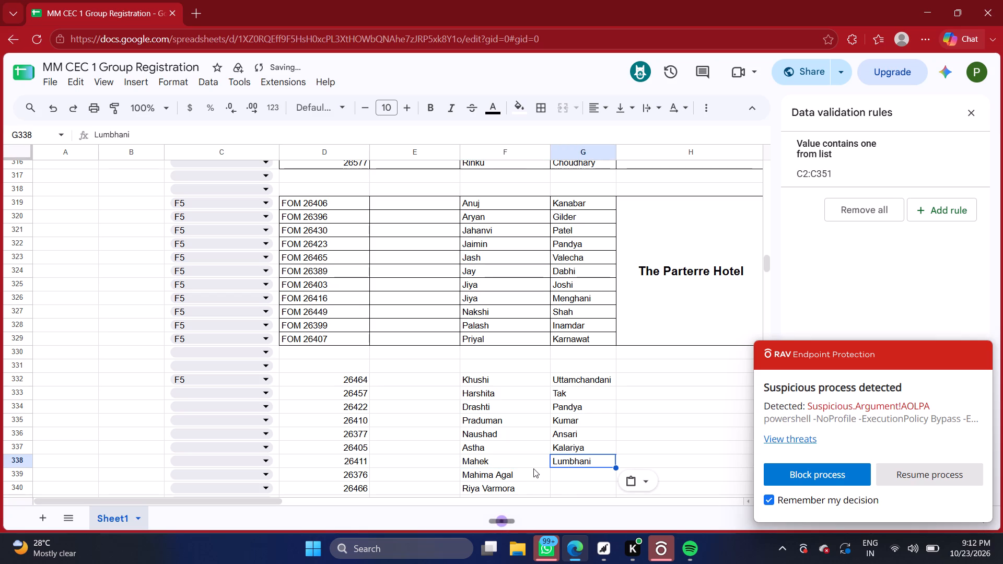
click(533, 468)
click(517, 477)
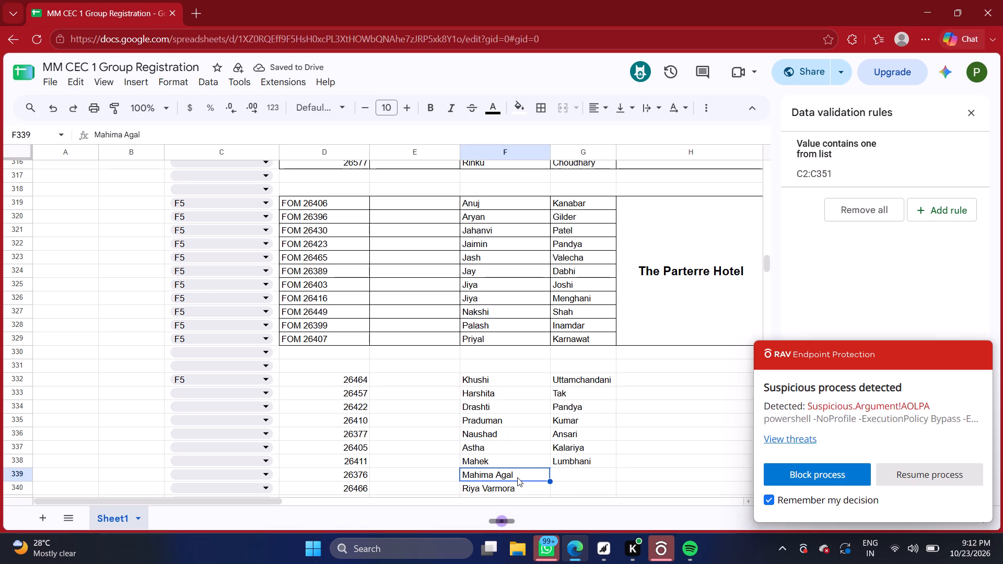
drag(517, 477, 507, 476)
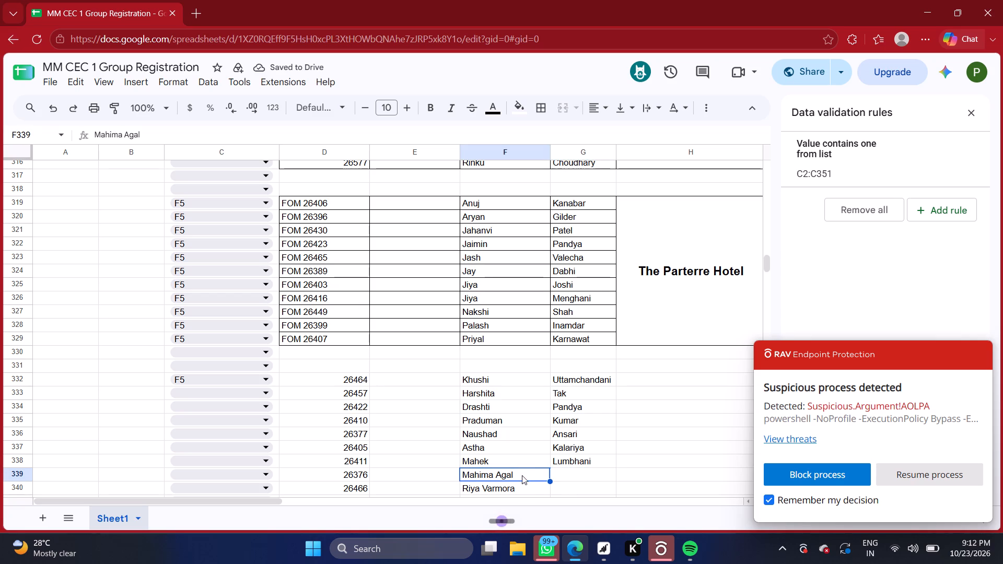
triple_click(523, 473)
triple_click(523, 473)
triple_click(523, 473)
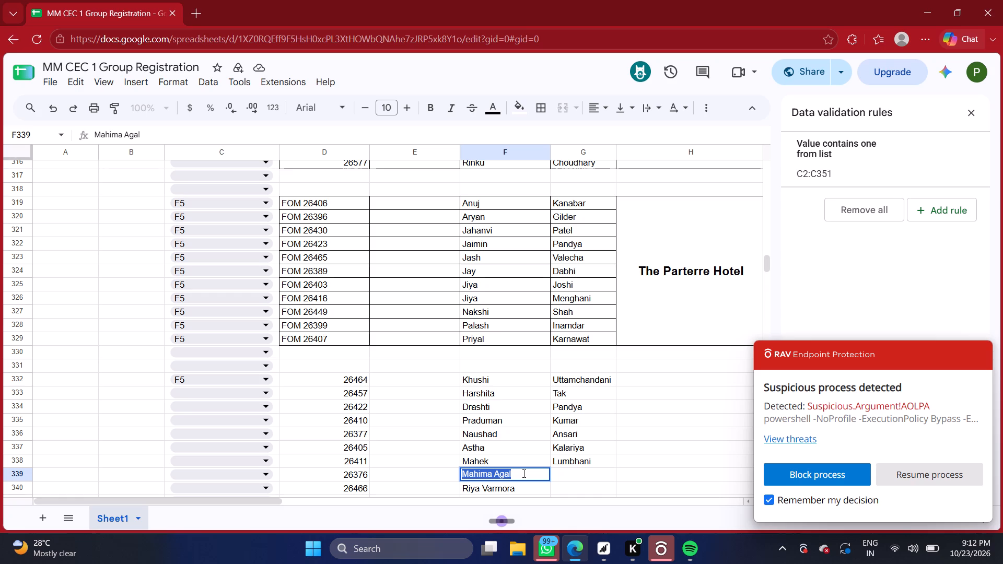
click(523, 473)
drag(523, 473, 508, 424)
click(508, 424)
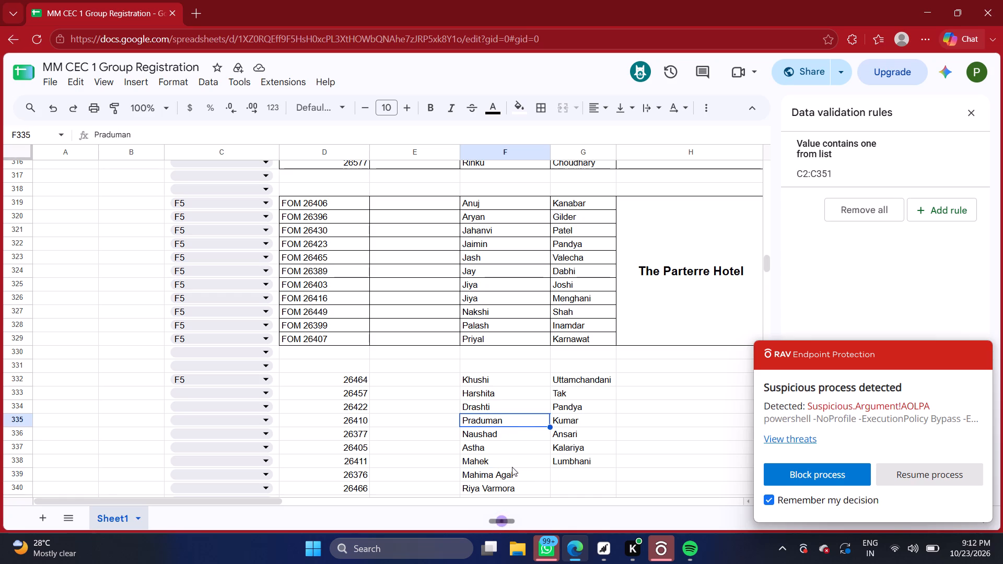
Remove the eighth member's surname from cell F339, keeping the first name, and enter that surname in cell G339.
double_click(520, 471)
drag(520, 471, 497, 475)
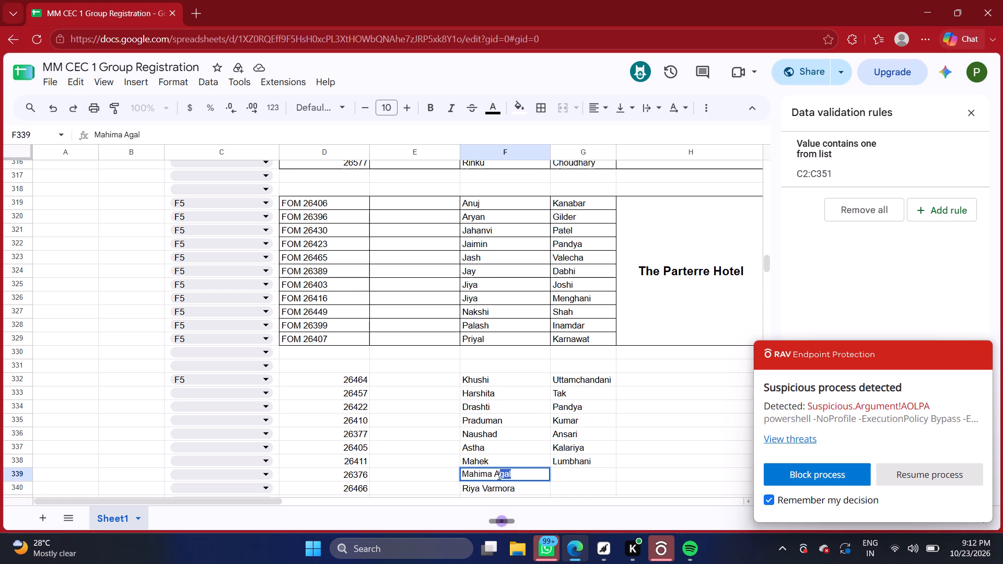
drag(497, 475, 494, 474)
key(ctrl+v)
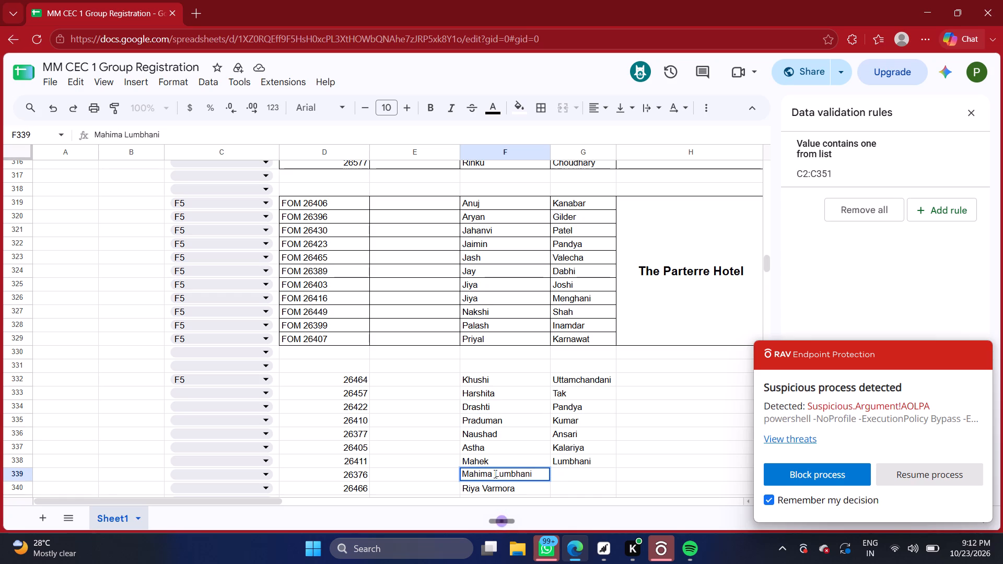
key(BackSpace)
key(BackSpace)
key(BackSpace)
key(BackSpace)
key(BackSpace)
key(BackSpace)
key(BackSpace)
key(BackSpace)
key(BackSpace)
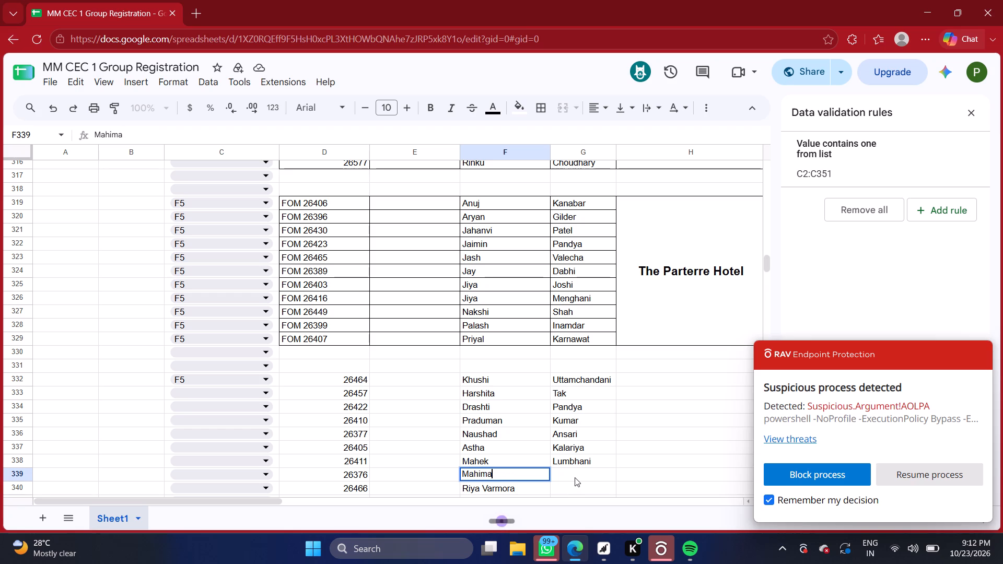
click(575, 477)
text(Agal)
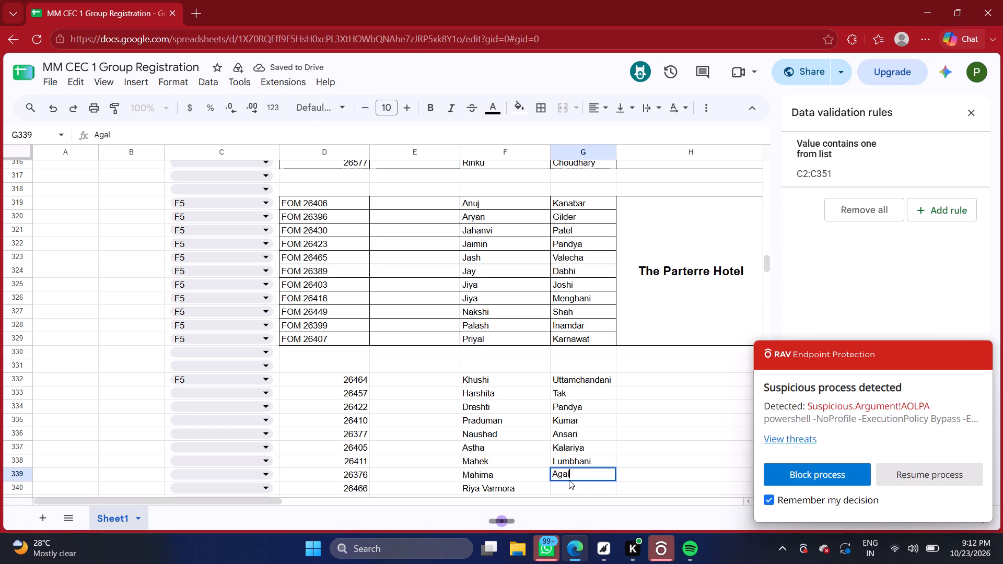
click(569, 480)
Enter the ninth member's surname in surname cell G340.
click(567, 488)
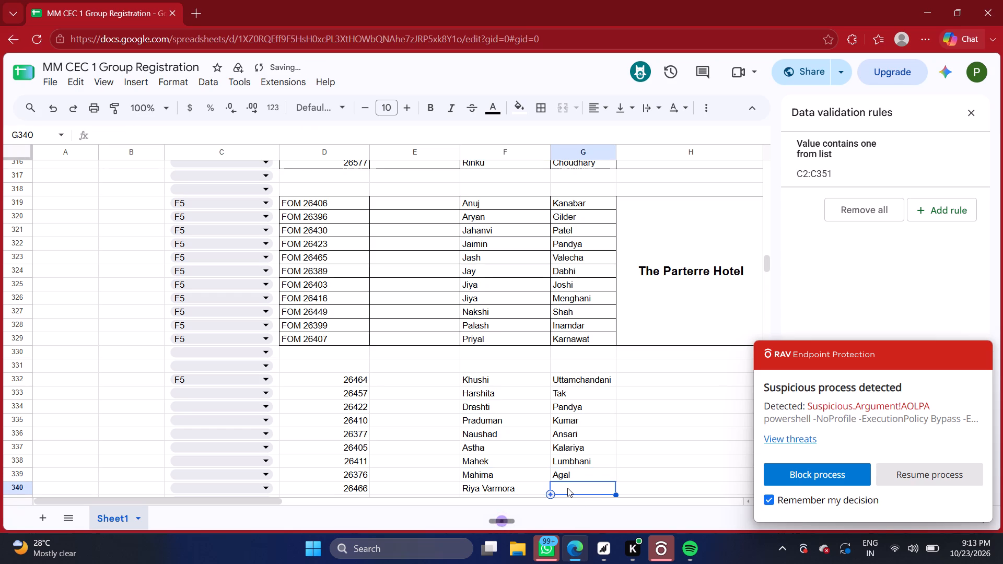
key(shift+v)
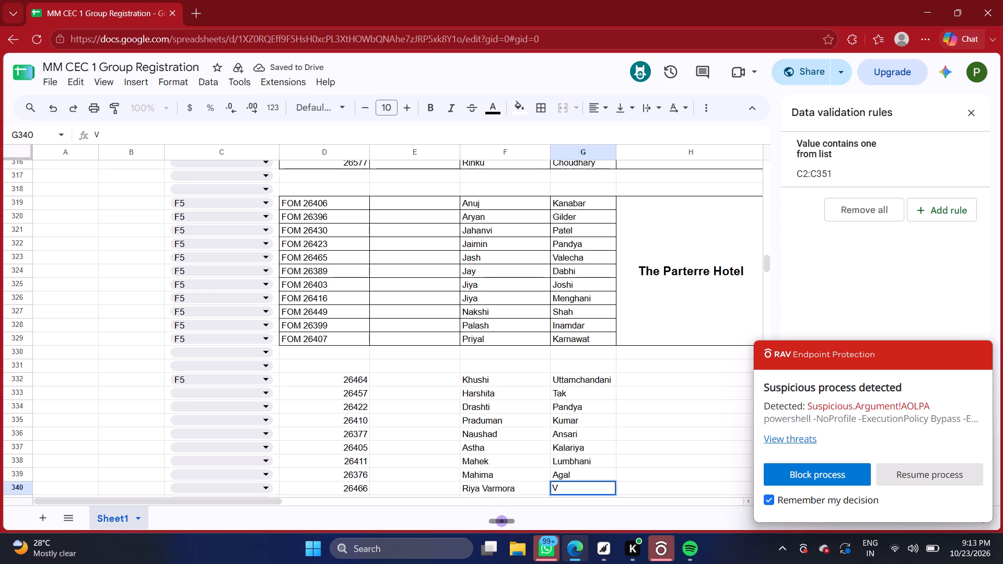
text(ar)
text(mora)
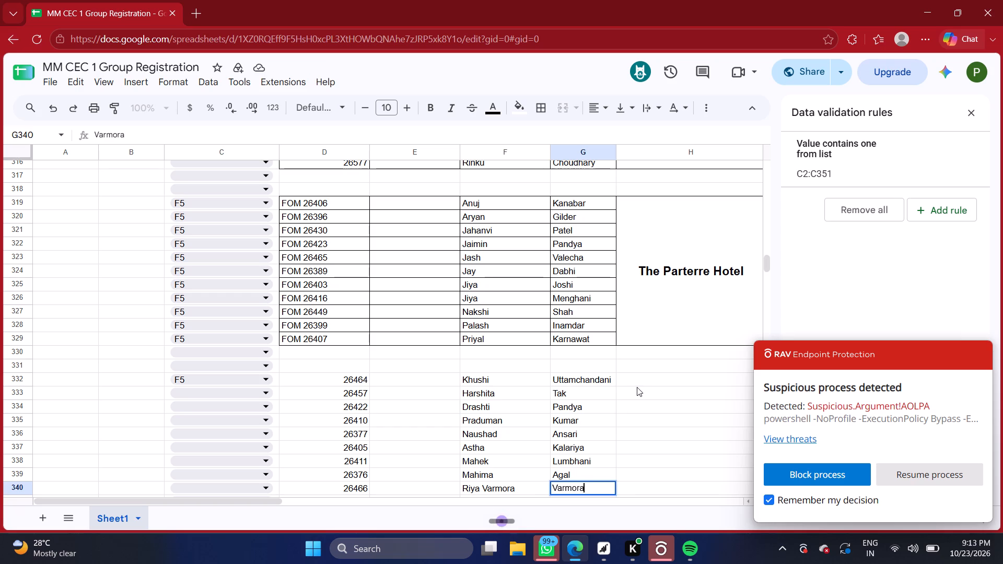
click(637, 387)
Enter Tea post in cell H336 as the establishment name for the new F5 group.
click(669, 398)
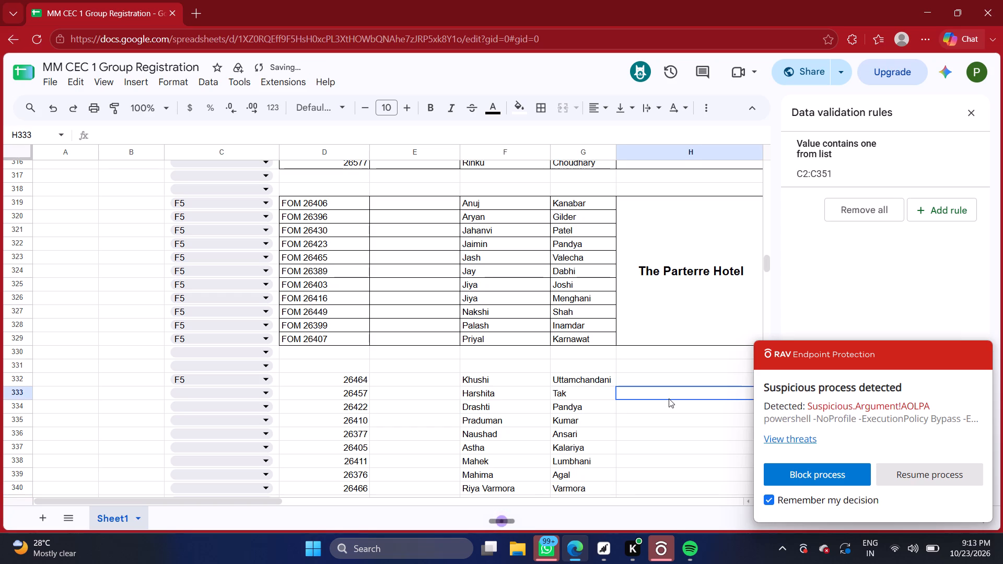
scroll(669, 398, up, 2)
scroll(669, 398, down, 1)
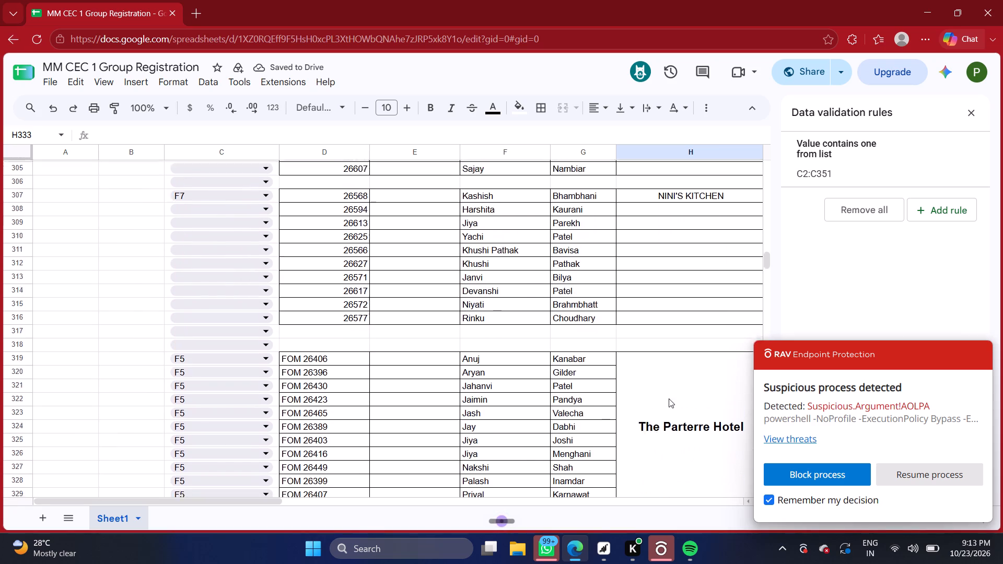
scroll(669, 398, down, 1)
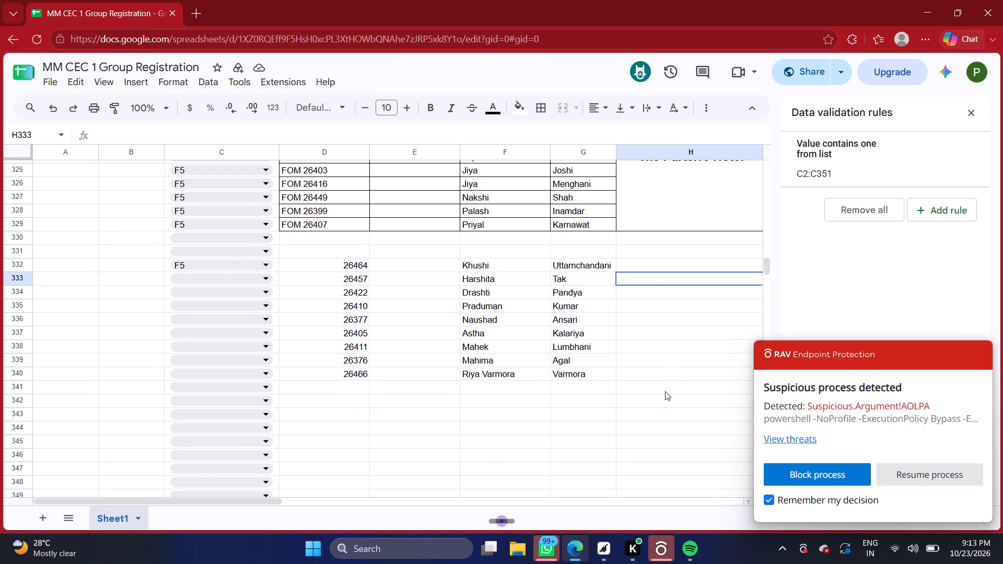
click(651, 313)
click(659, 319)
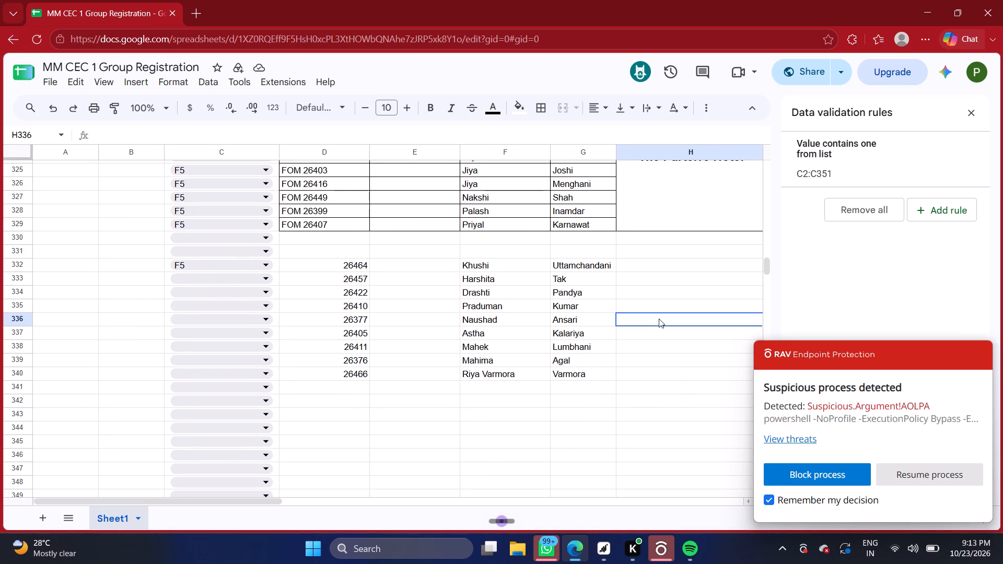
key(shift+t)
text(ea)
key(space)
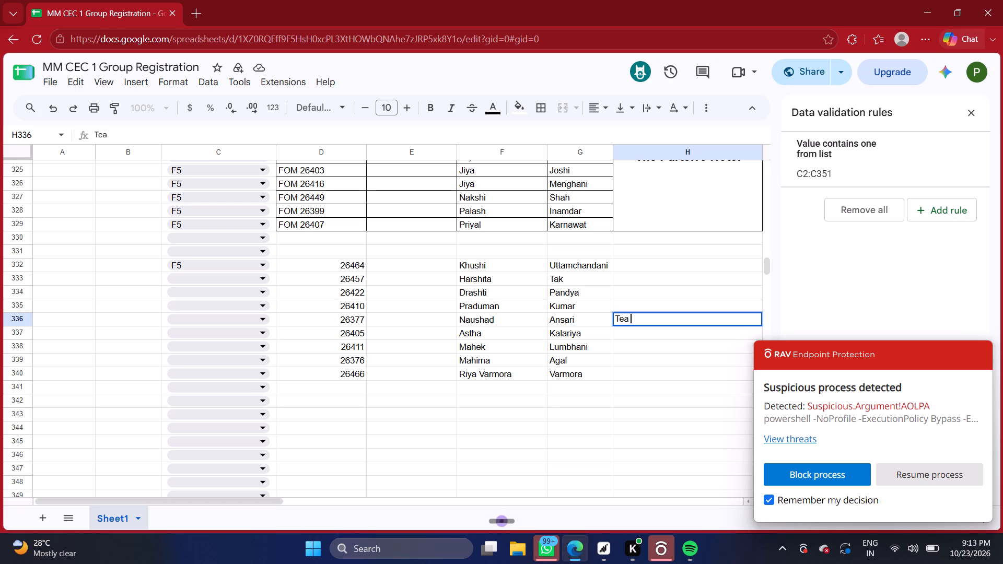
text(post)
Centre the Tea post text horizontally in cell H336.
triple_click(627, 315)
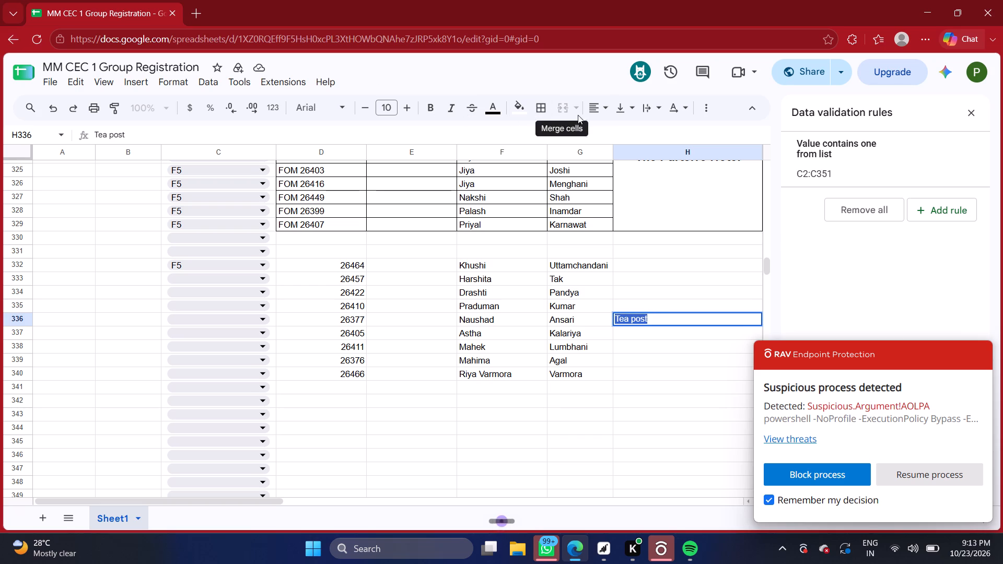
click(599, 113)
click(620, 125)
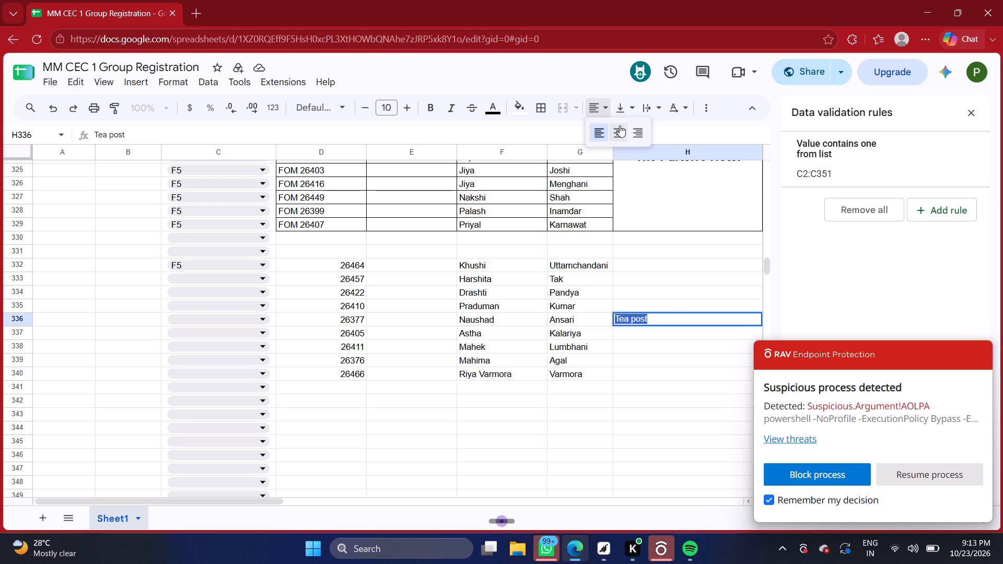
click(539, 75)
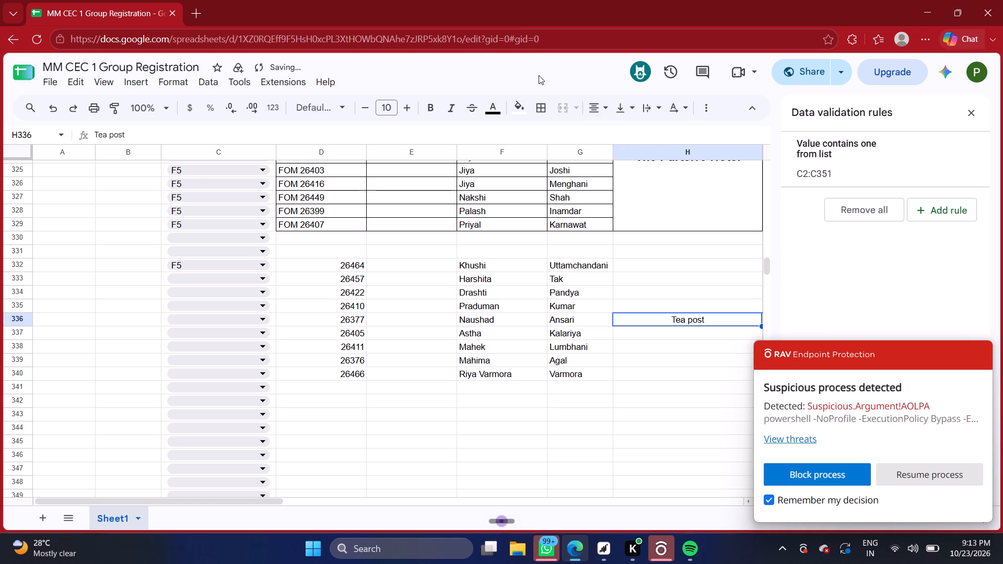
Set the class value to F5 for the group members in cells C333 to C336.
click(246, 279)
click(175, 300)
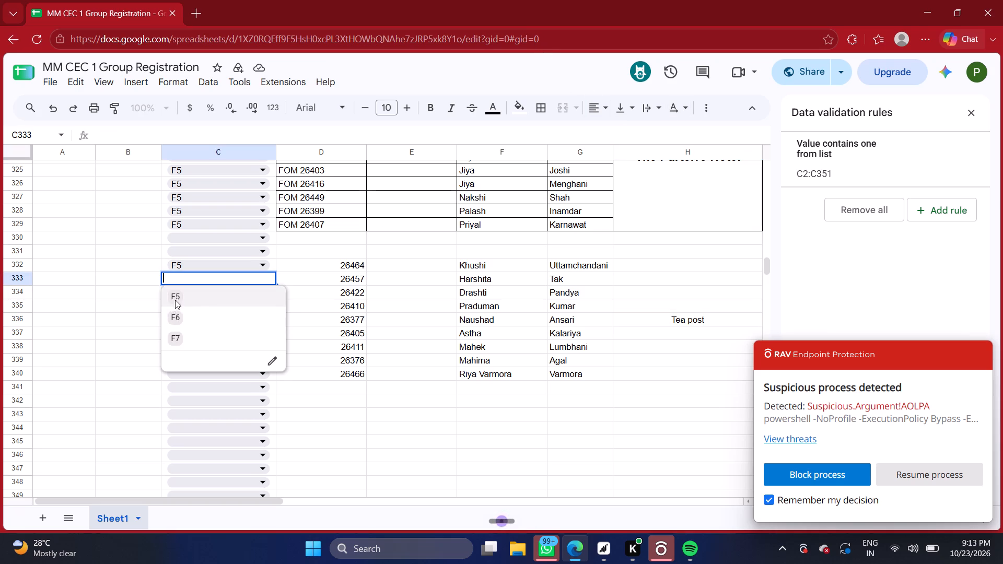
click(254, 291)
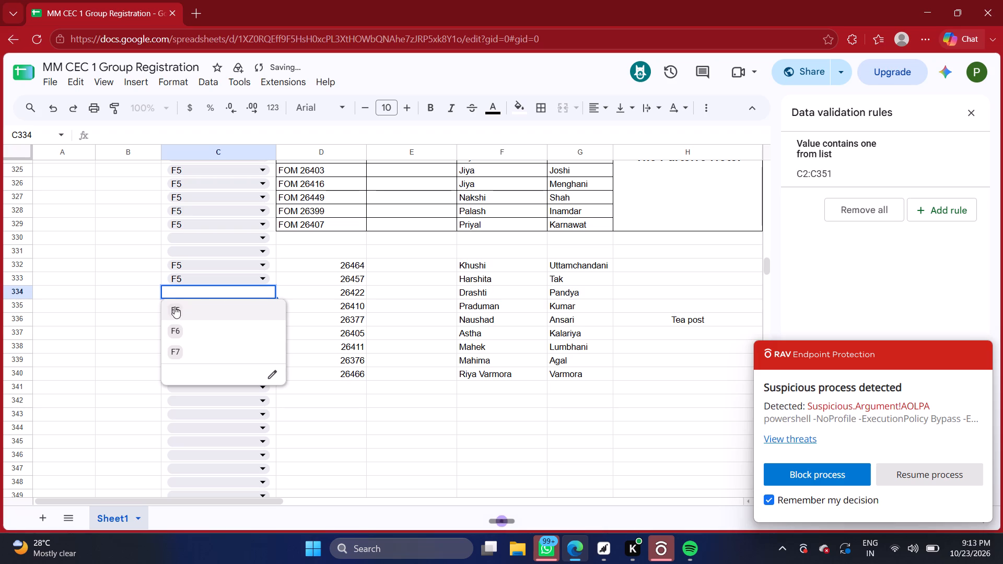
click(171, 308)
click(211, 310)
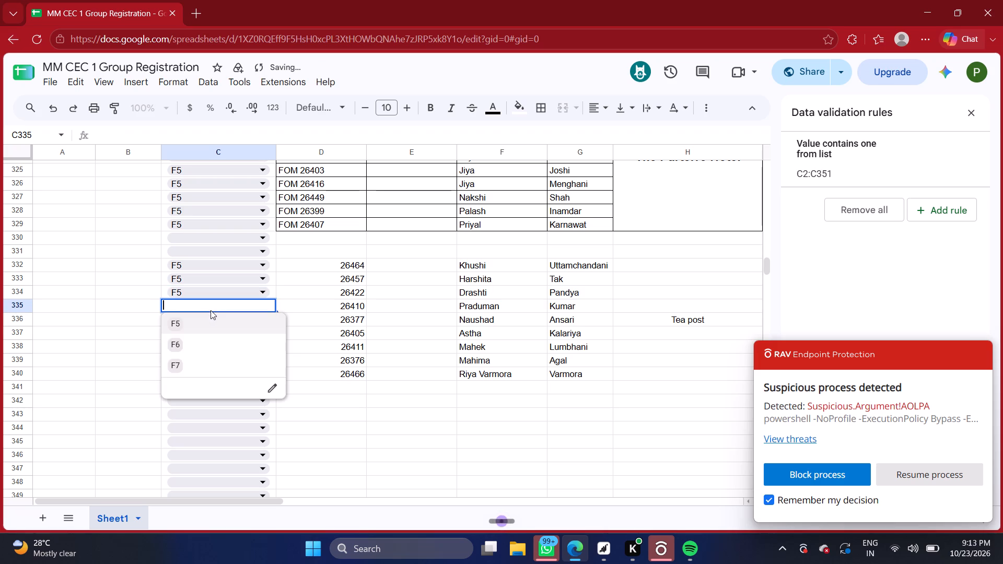
click(179, 323)
click(207, 325)
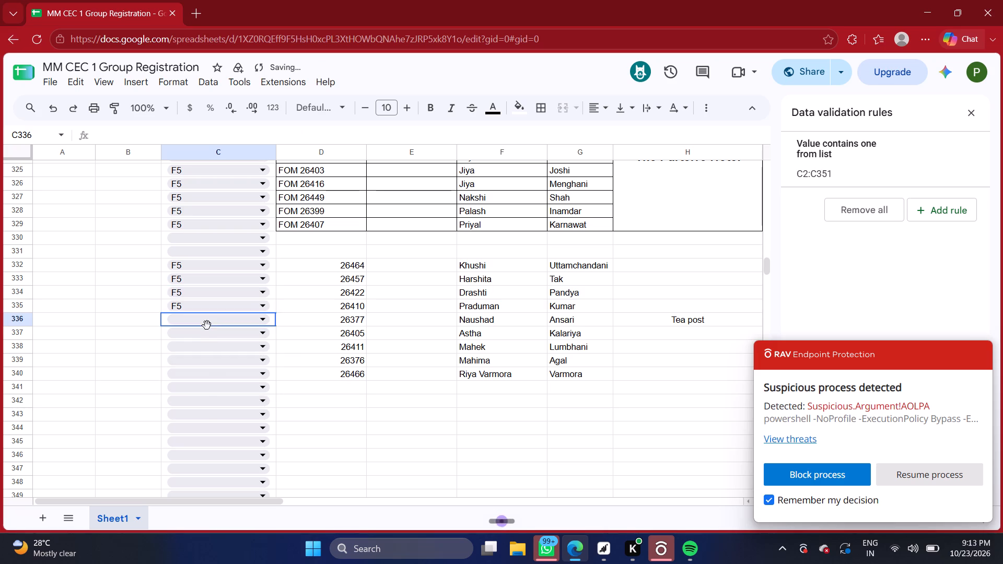
click(207, 325)
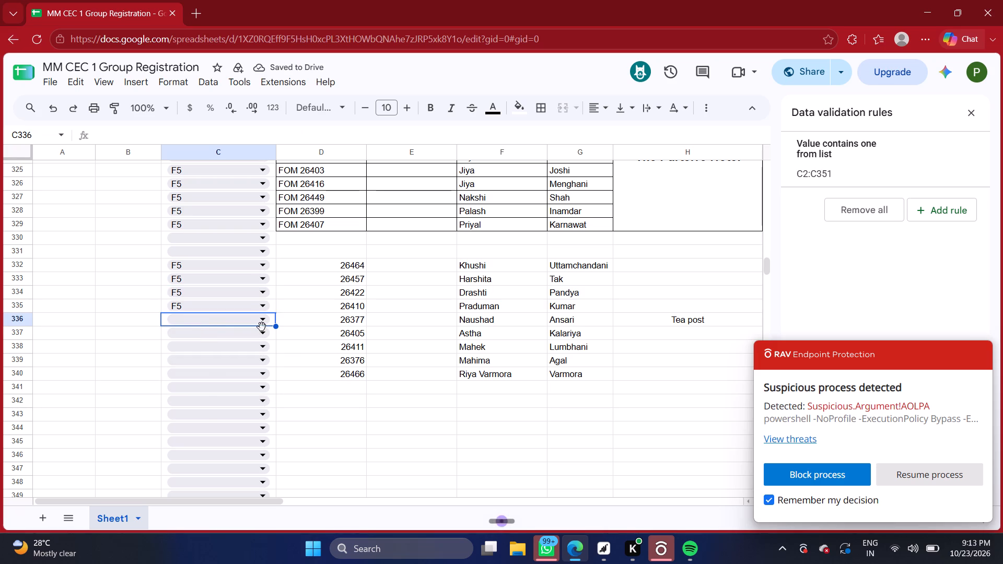
click(262, 327)
click(263, 321)
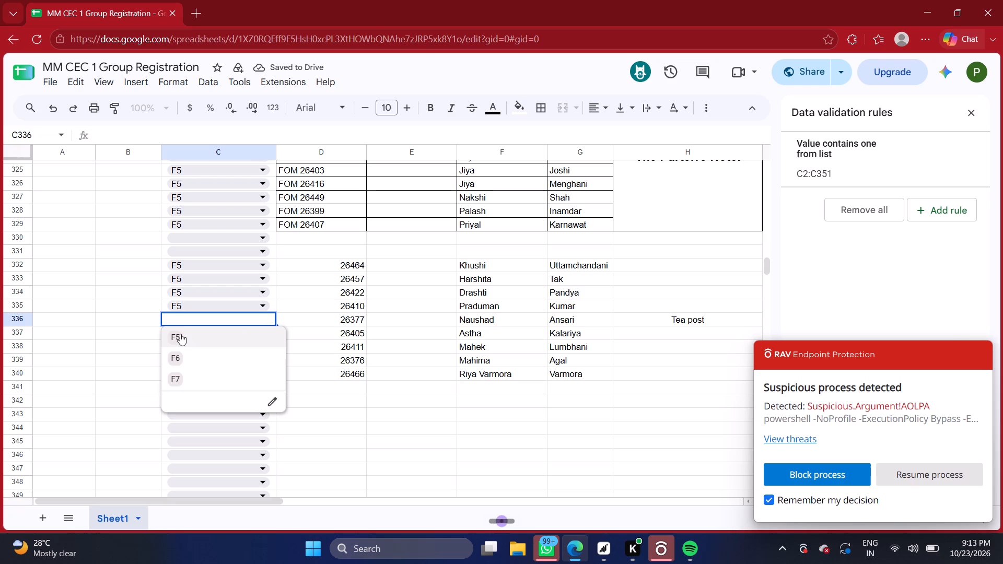
click(176, 334)
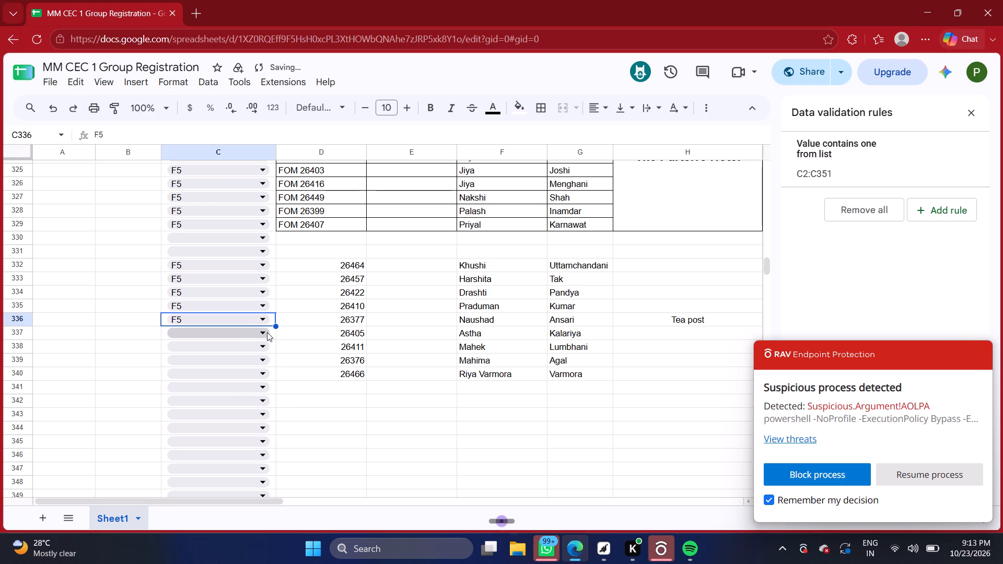
Set the class value to F5 for the remaining group members in cells C337 to C340.
click(267, 332)
click(175, 349)
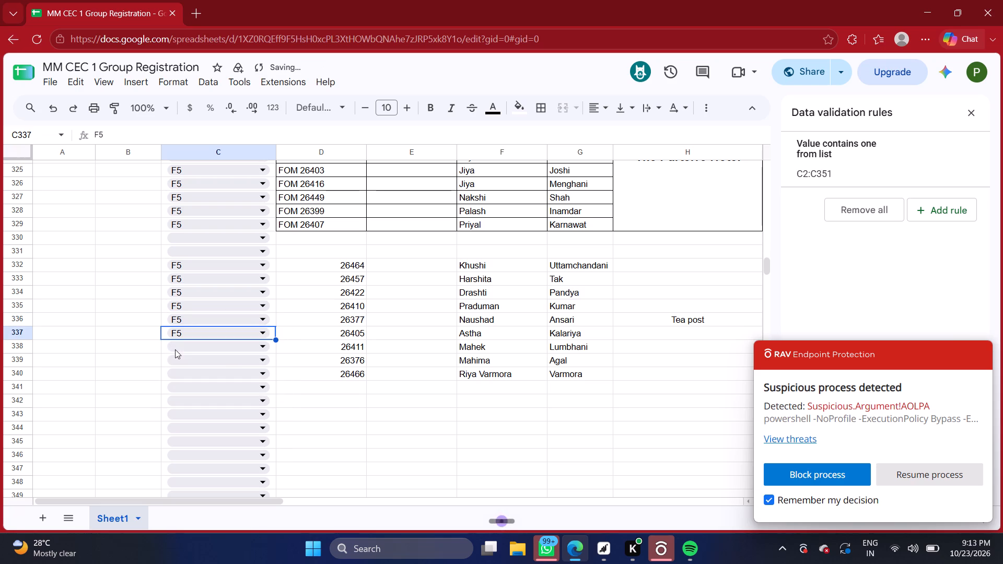
click(261, 346)
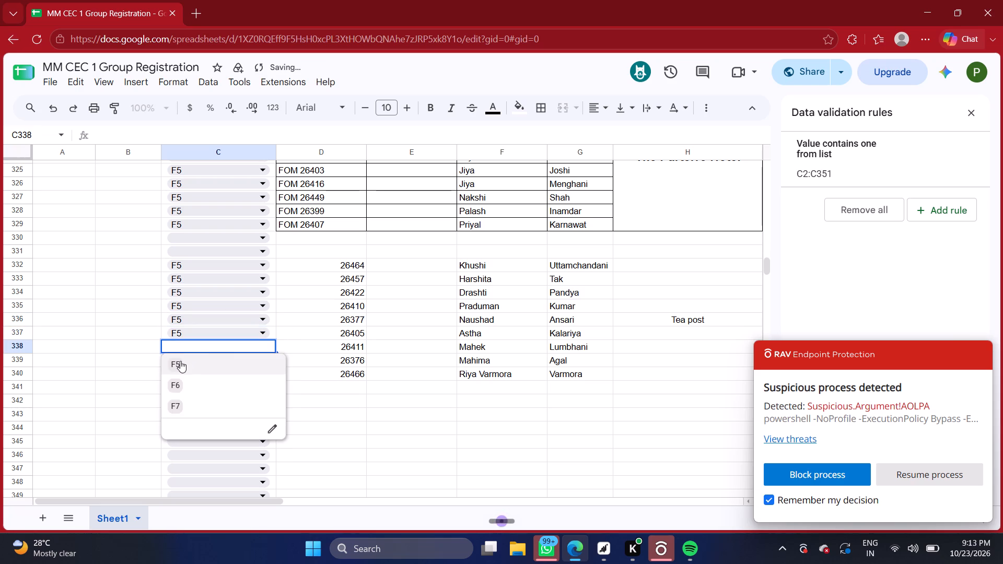
click(180, 361)
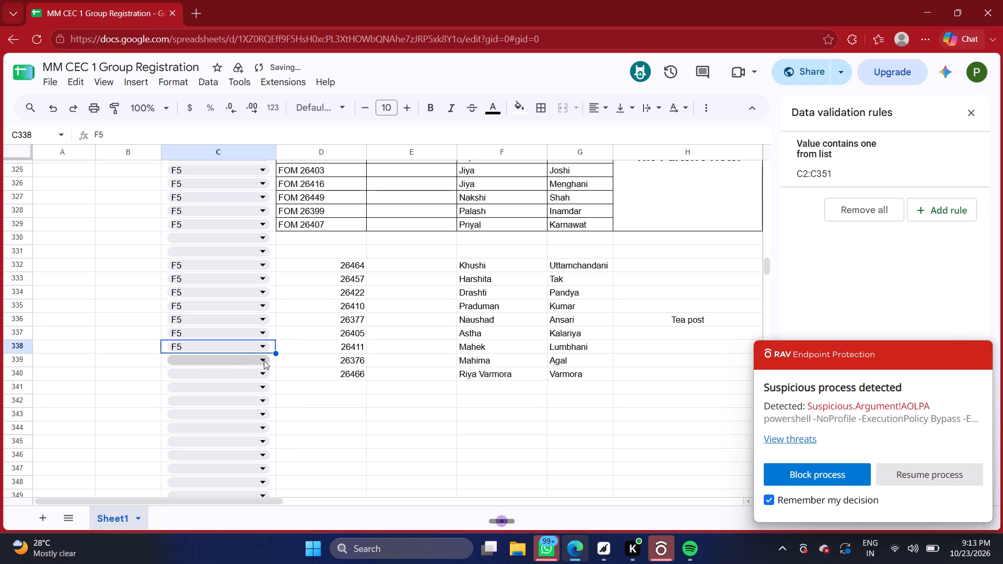
click(264, 360)
click(174, 374)
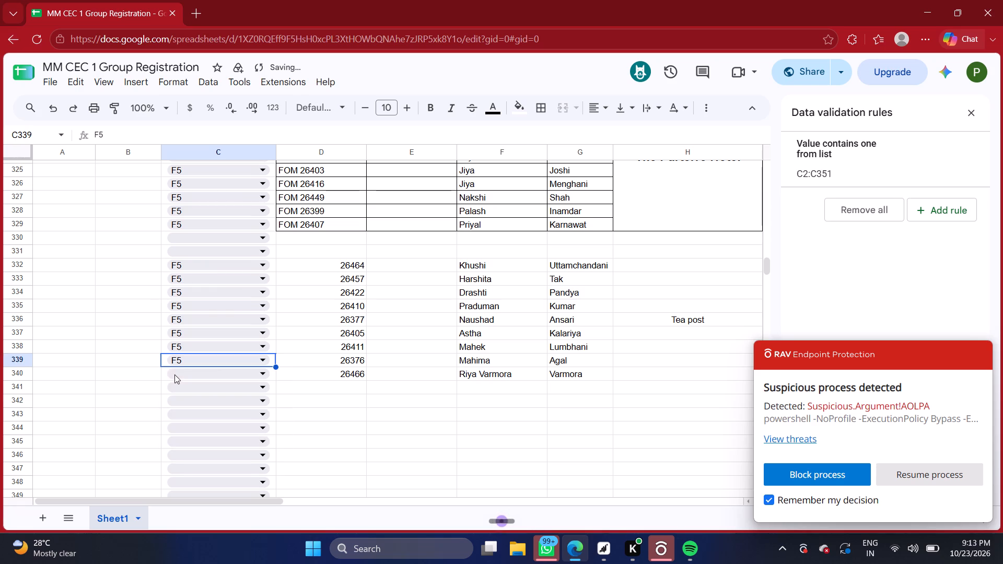
click(262, 373)
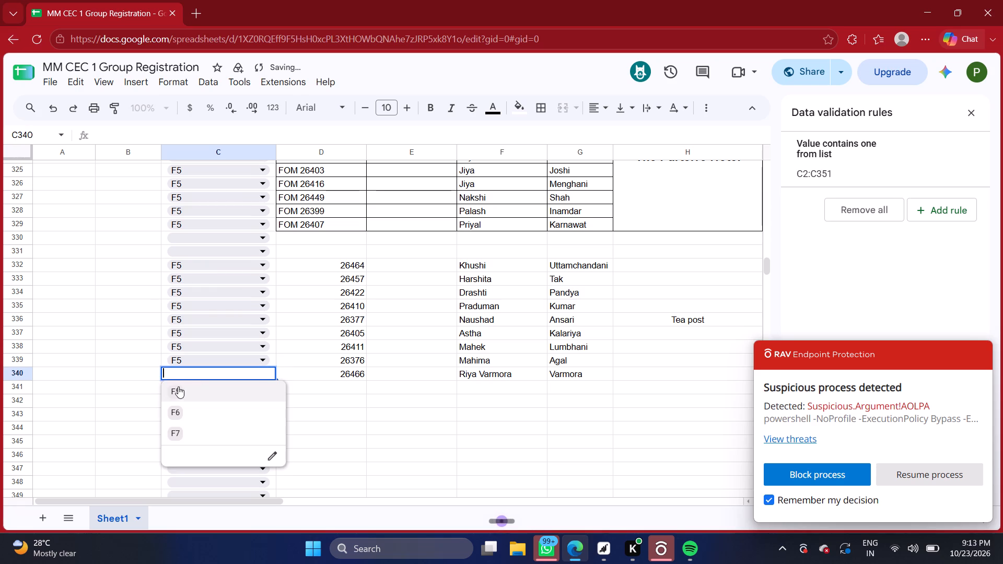
click(176, 388)
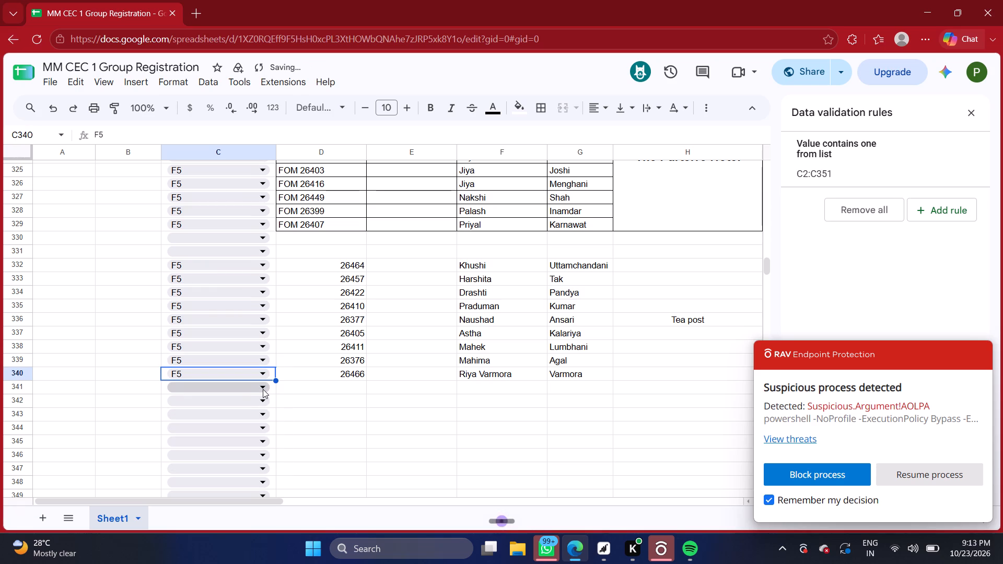
click(301, 393)
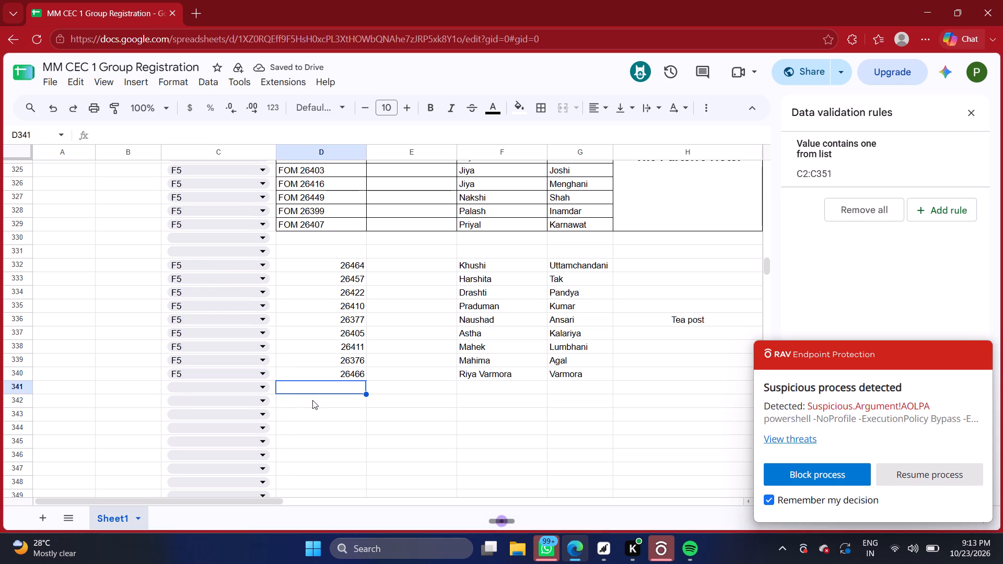
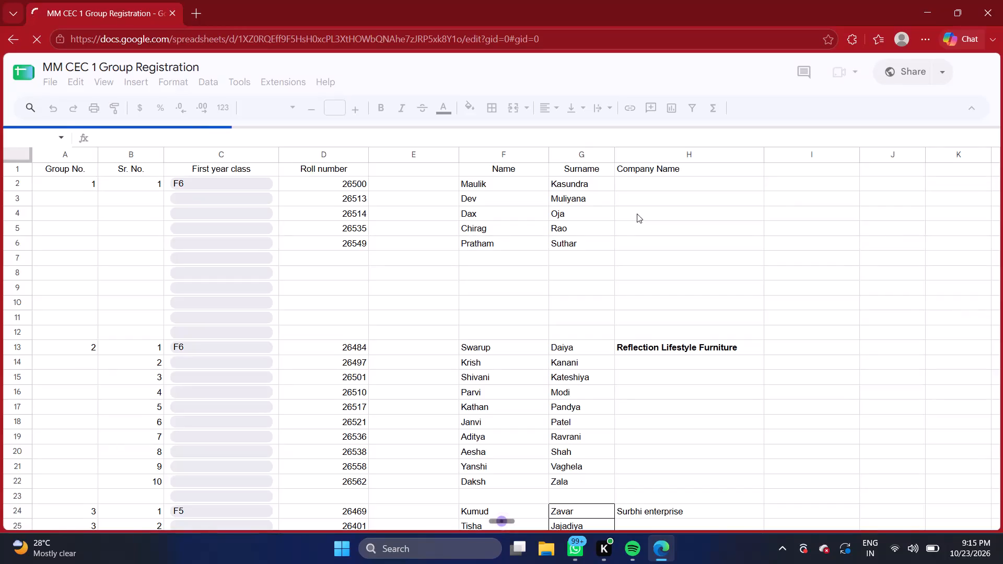
Review the reloaded sheet down to the Tea post group in rows 332 to 340.
scroll(603, 228, down, 3)
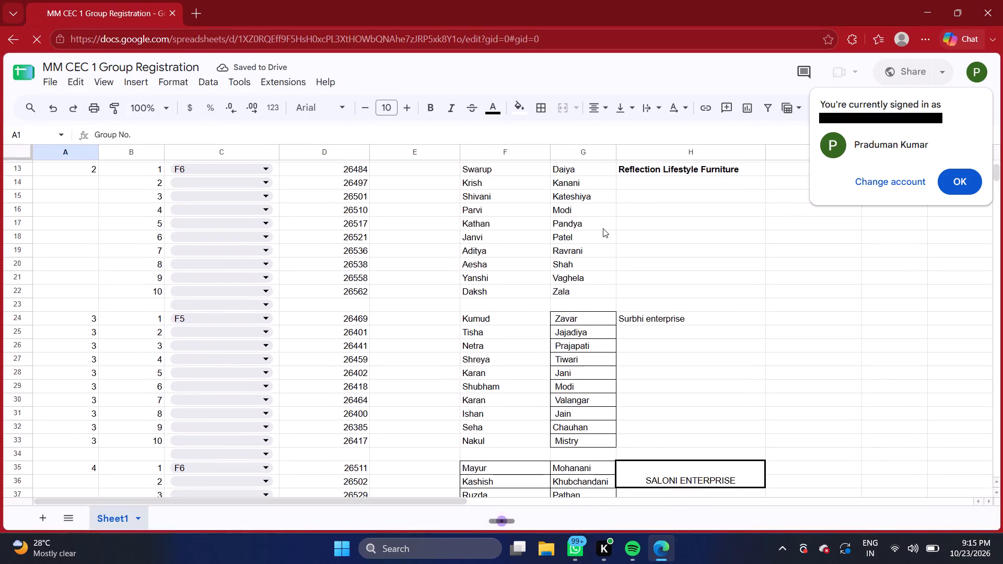
scroll(603, 228, down, 7)
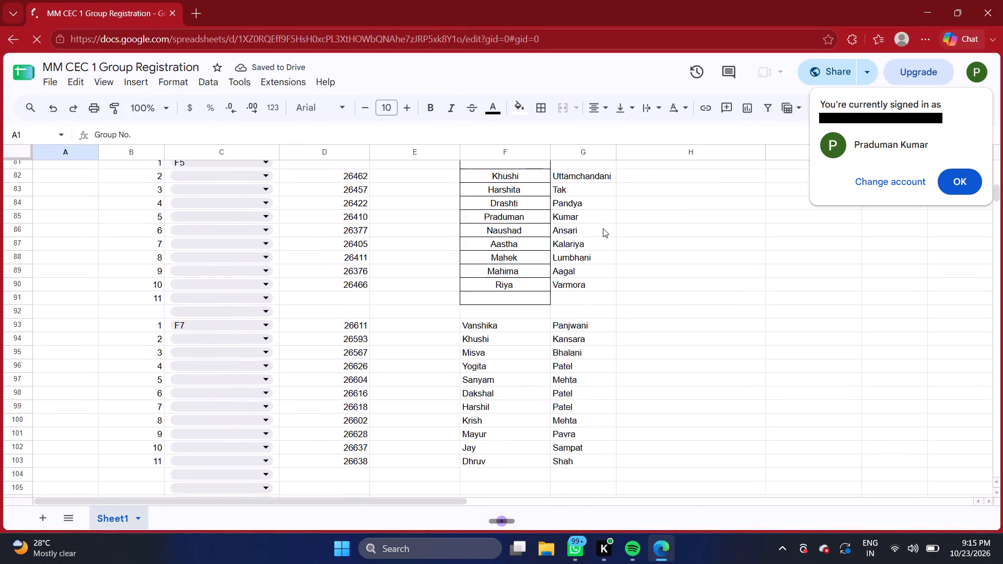
scroll(603, 228, down, 5)
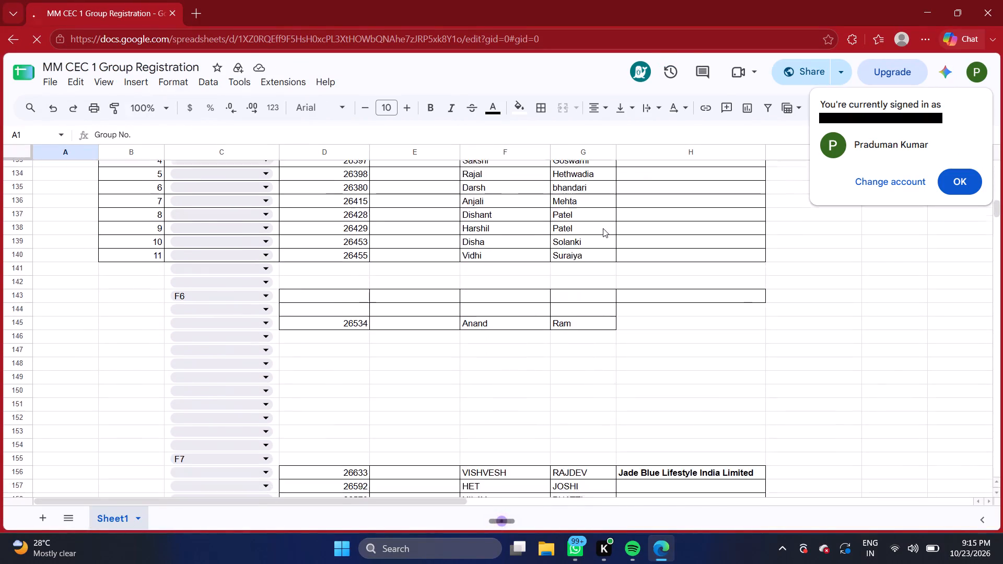
scroll(603, 228, down, 6)
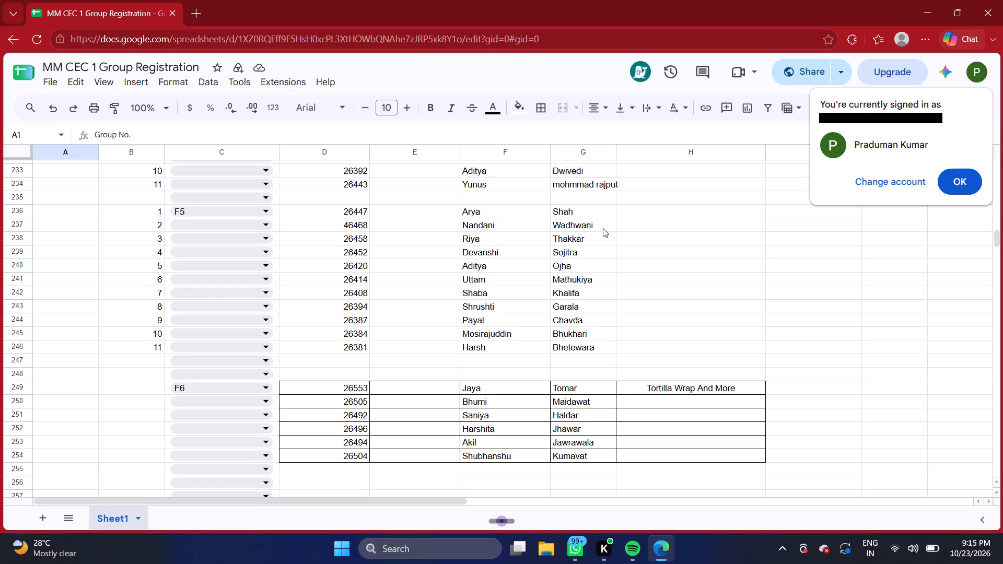
scroll(603, 228, down, 6)
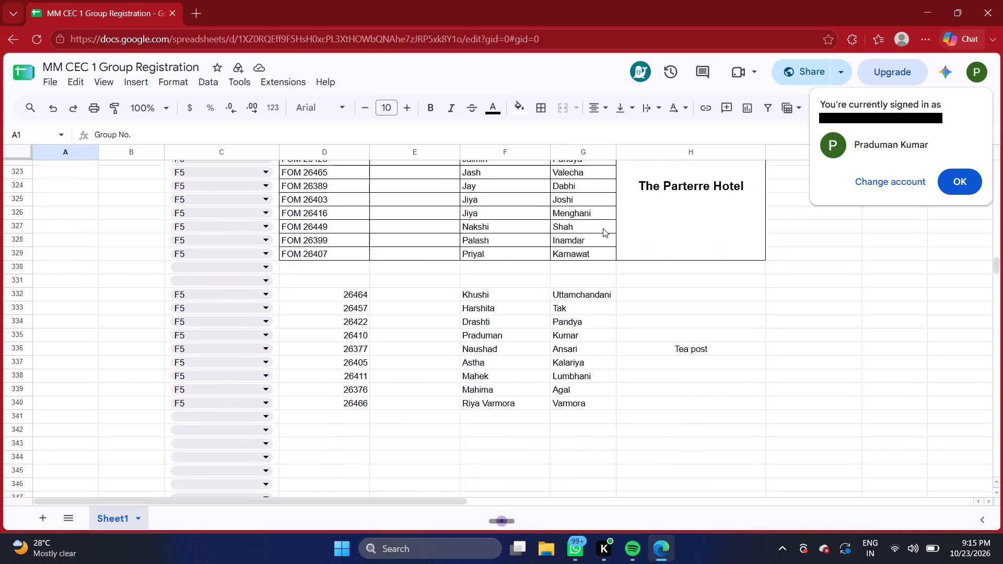
scroll(603, 228, down, 1)
scroll(603, 228, up, 3)
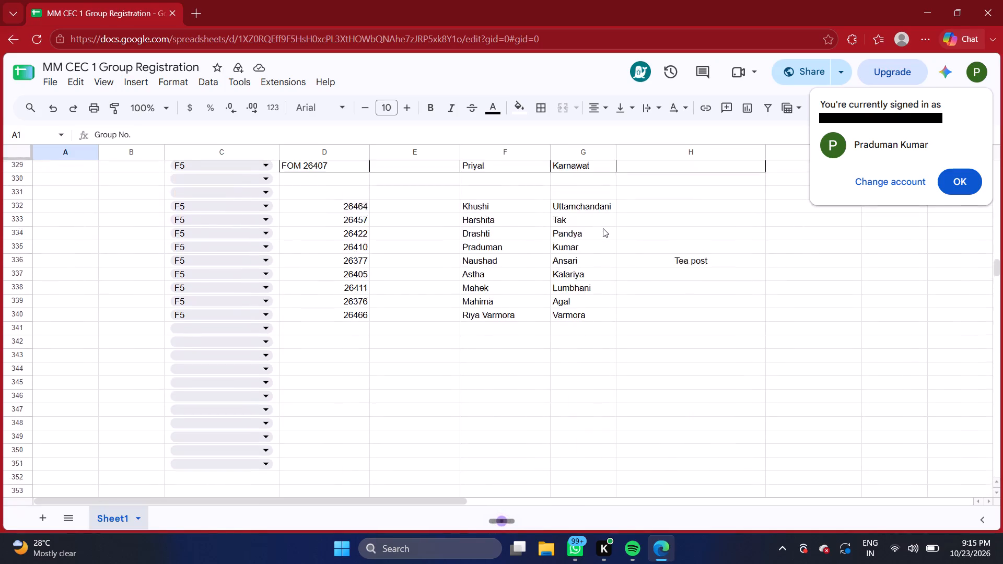
scroll(603, 228, up, 1)
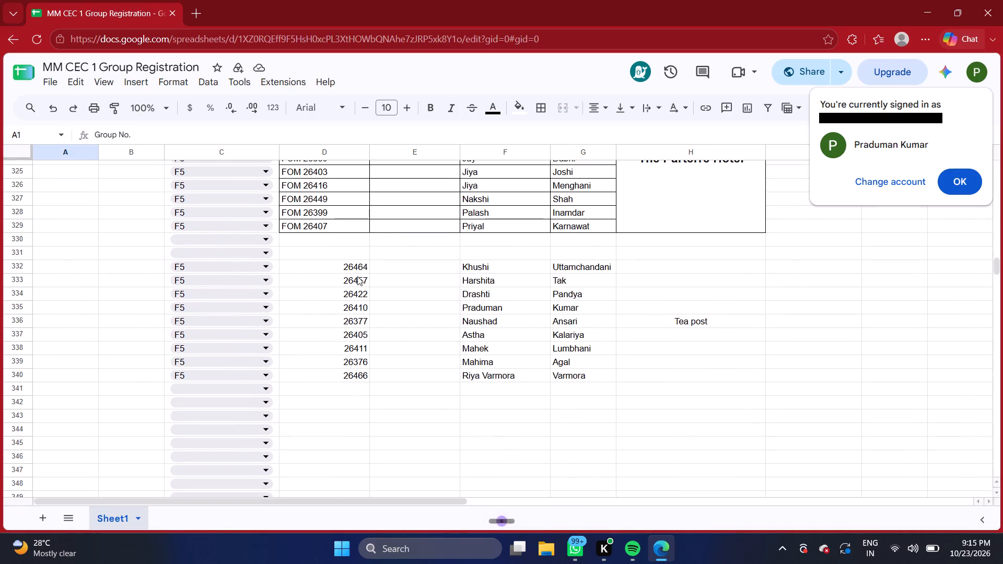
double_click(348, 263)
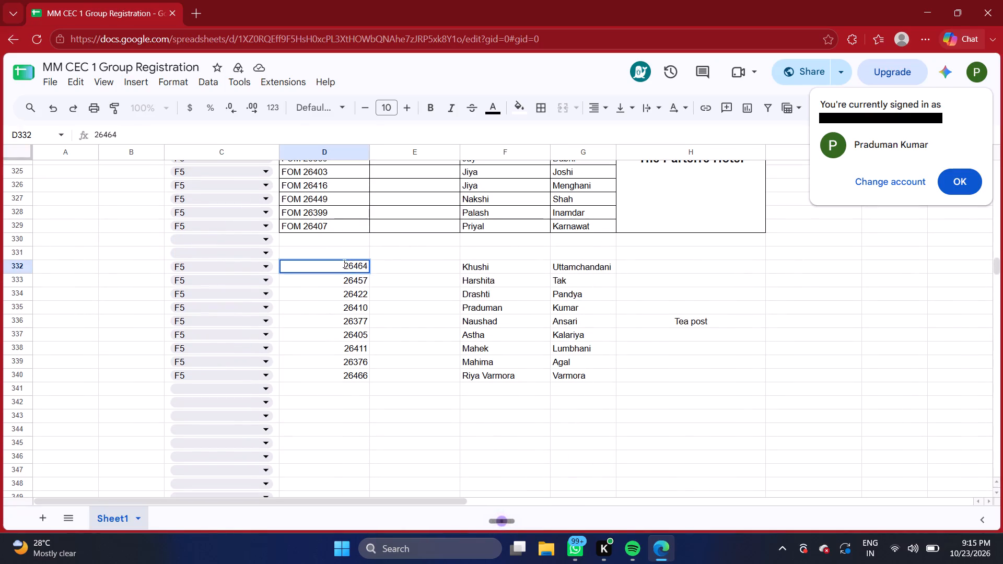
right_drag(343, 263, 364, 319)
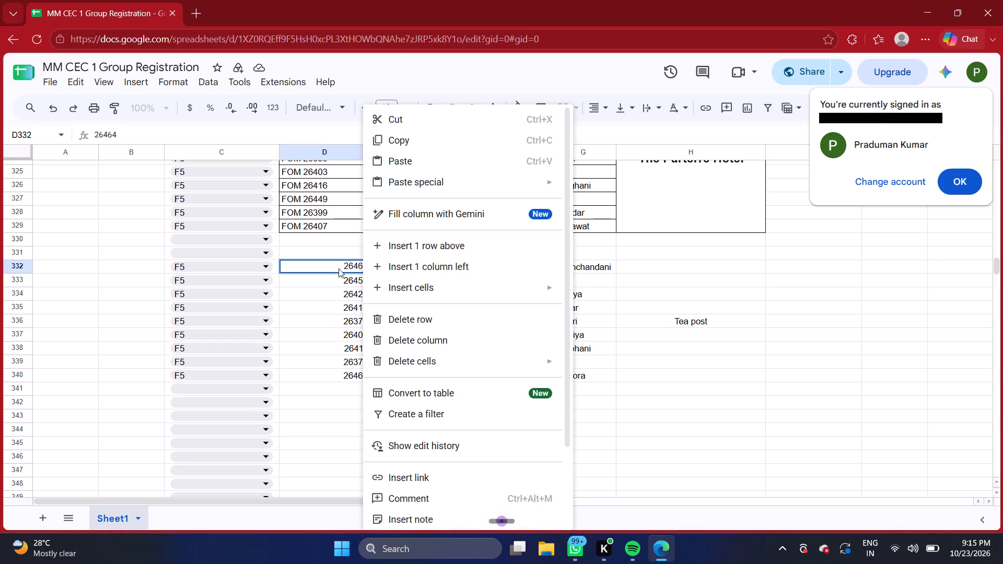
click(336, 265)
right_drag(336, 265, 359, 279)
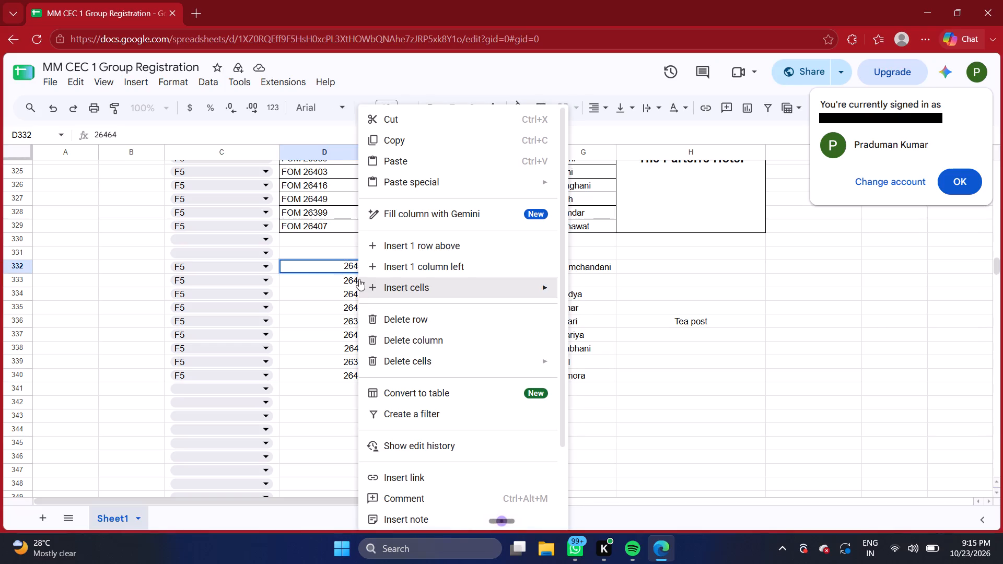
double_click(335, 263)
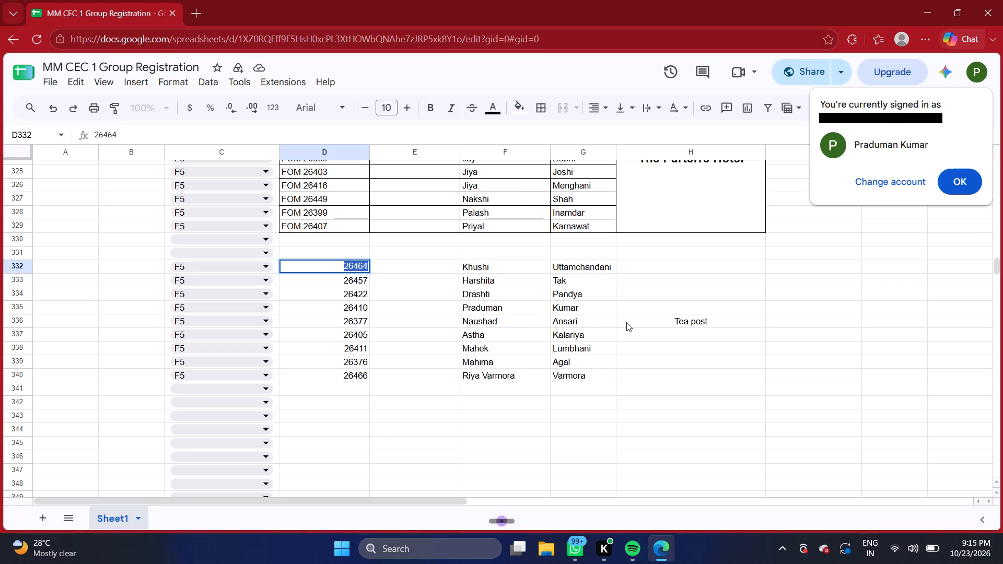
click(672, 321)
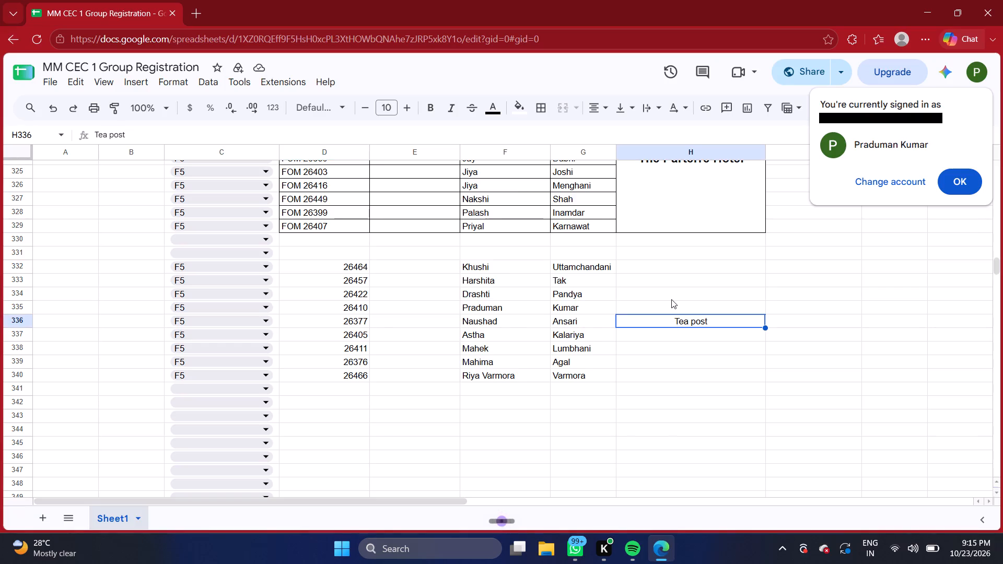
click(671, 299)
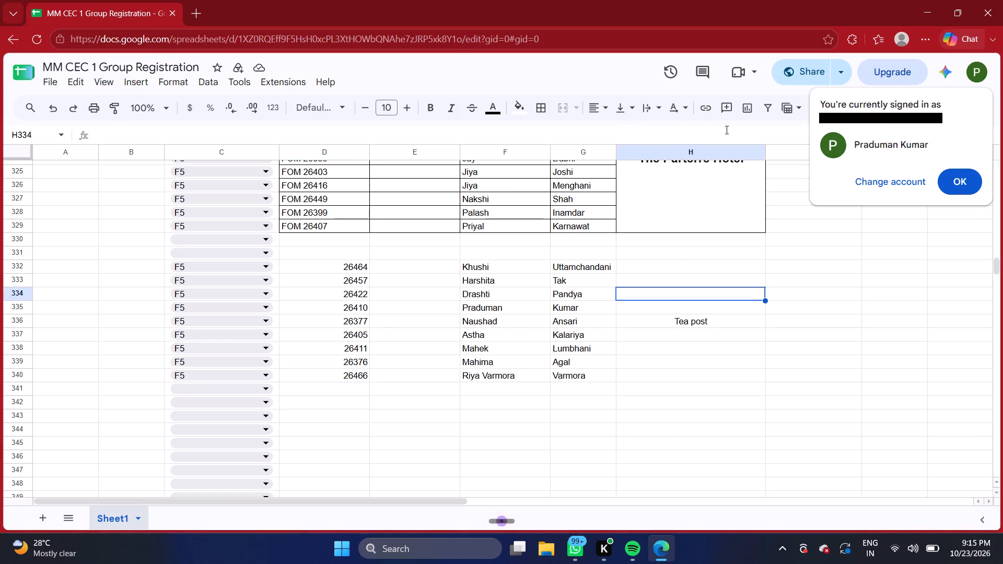
Dismiss the notice about the currently signed-in account.
click(966, 186)
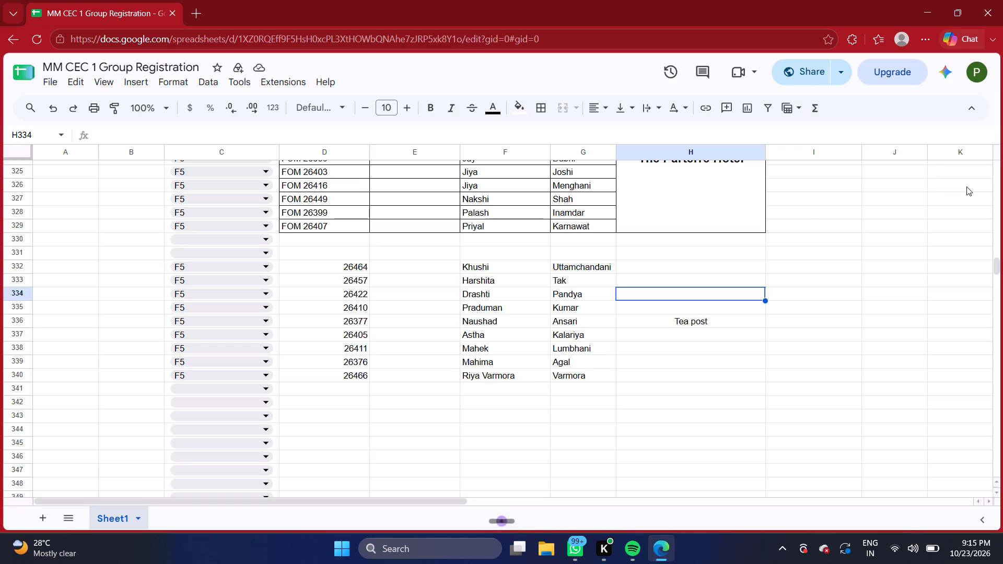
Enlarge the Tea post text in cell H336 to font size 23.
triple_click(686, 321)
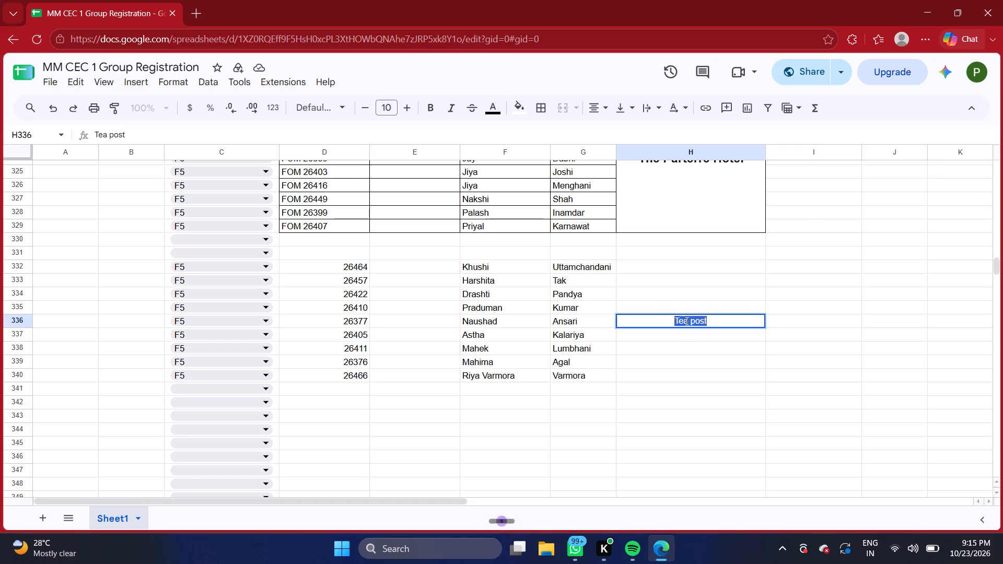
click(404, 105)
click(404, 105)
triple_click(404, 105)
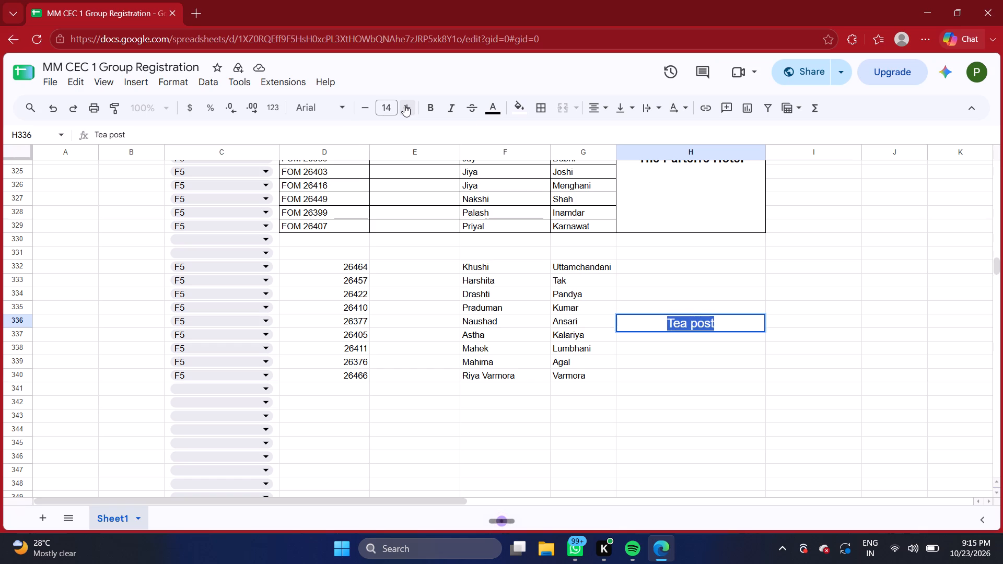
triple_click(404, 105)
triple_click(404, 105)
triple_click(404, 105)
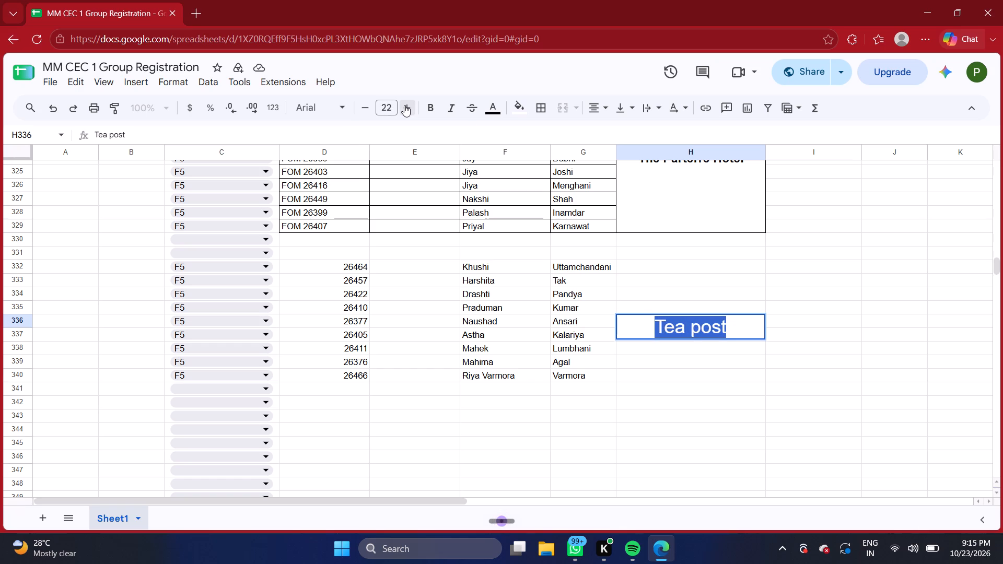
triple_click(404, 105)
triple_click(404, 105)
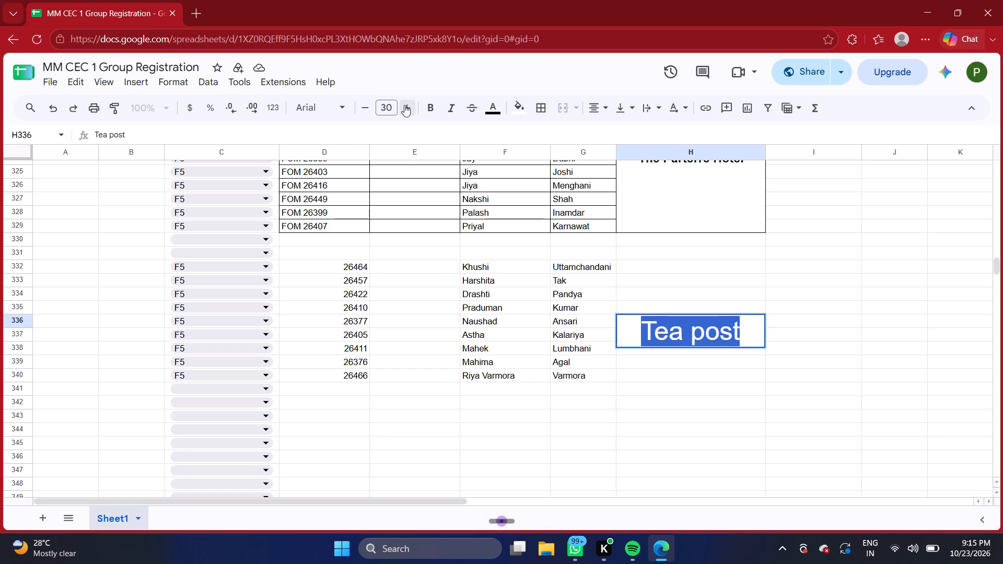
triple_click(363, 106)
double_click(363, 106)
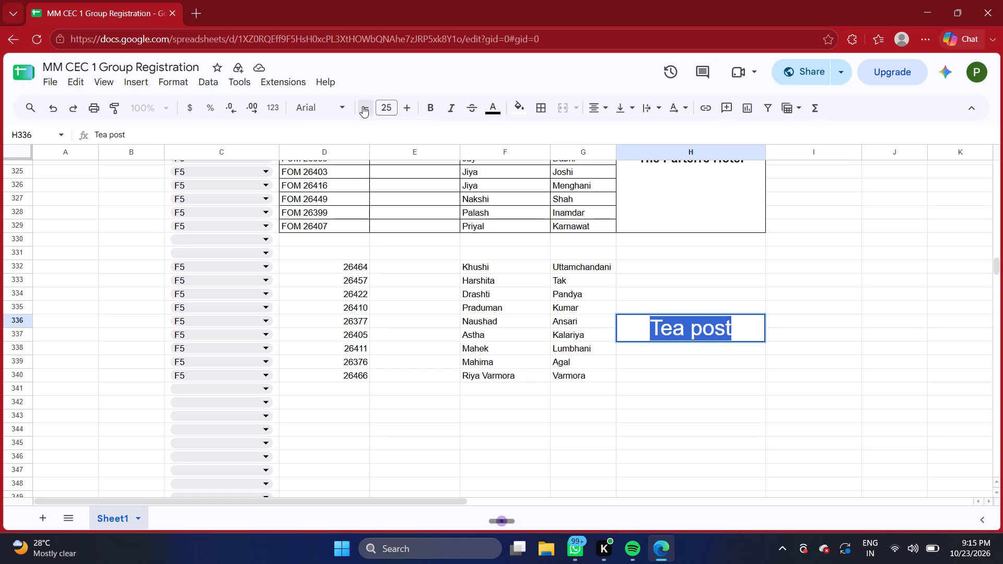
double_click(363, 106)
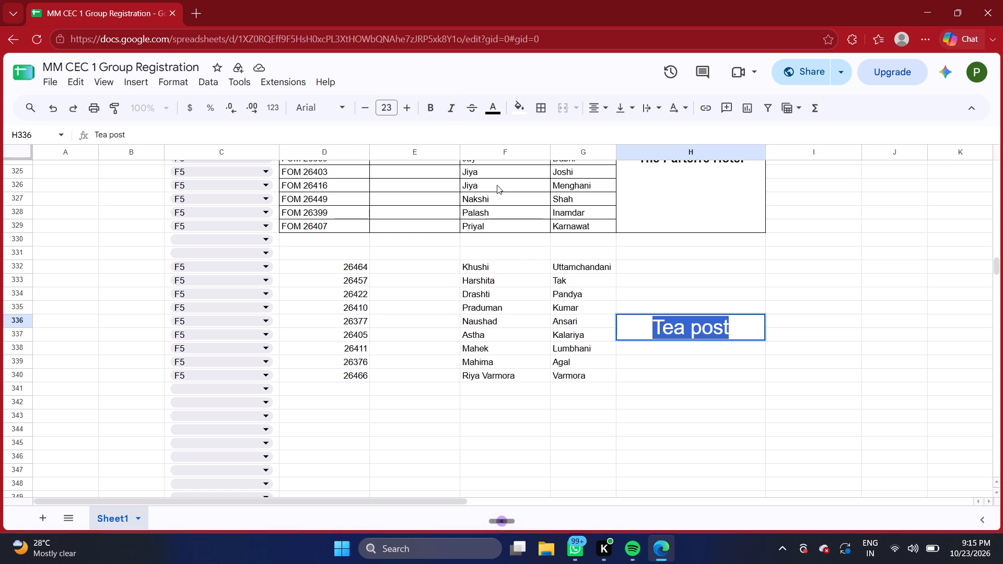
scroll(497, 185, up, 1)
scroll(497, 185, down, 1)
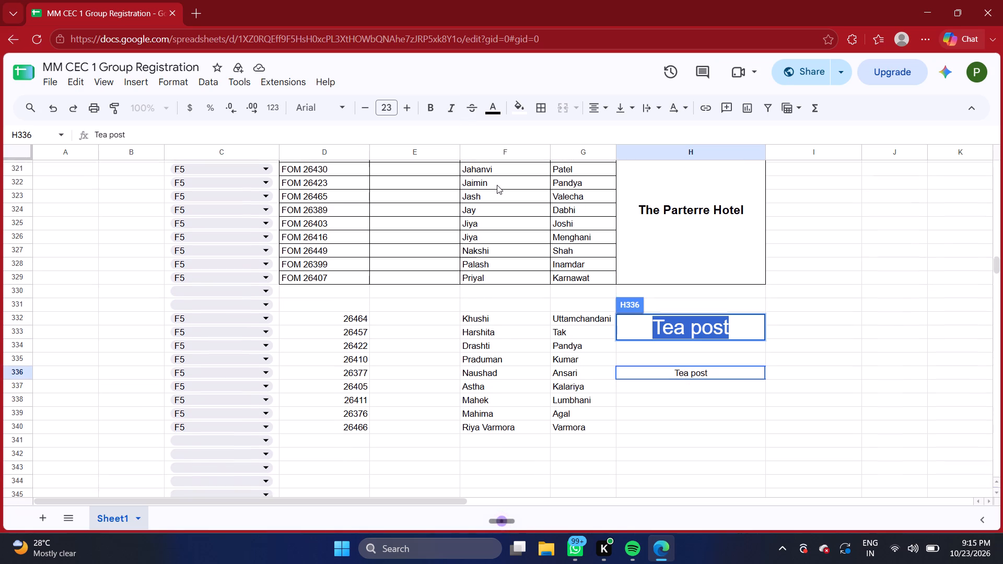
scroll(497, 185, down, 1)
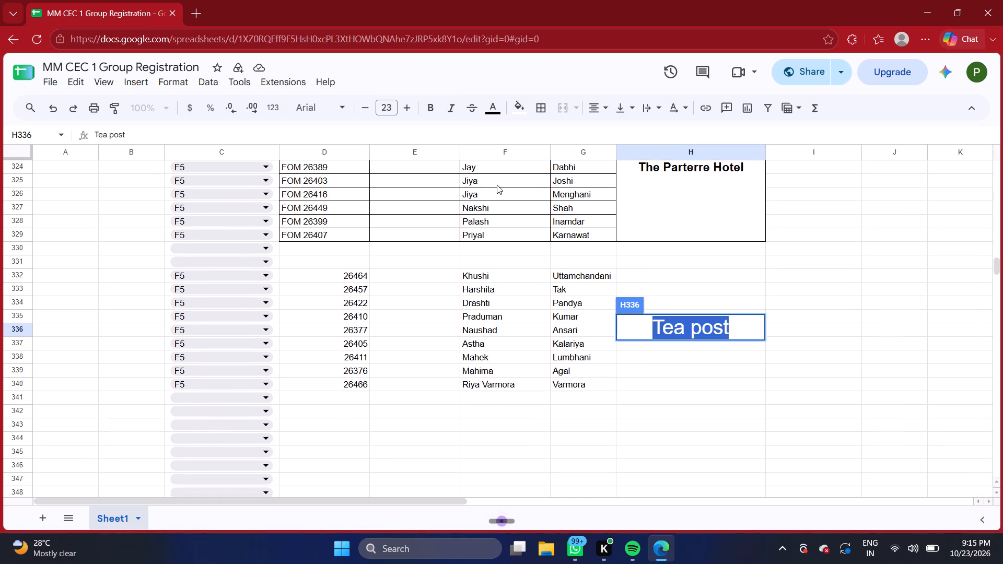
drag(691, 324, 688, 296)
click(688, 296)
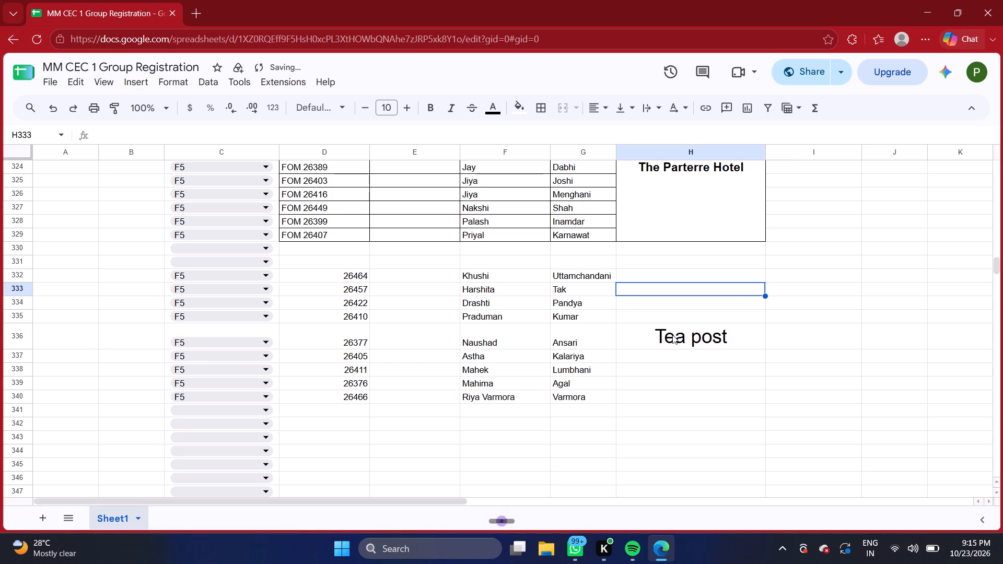
Make the Tea post text in cell H336 bold.
triple_click(674, 331)
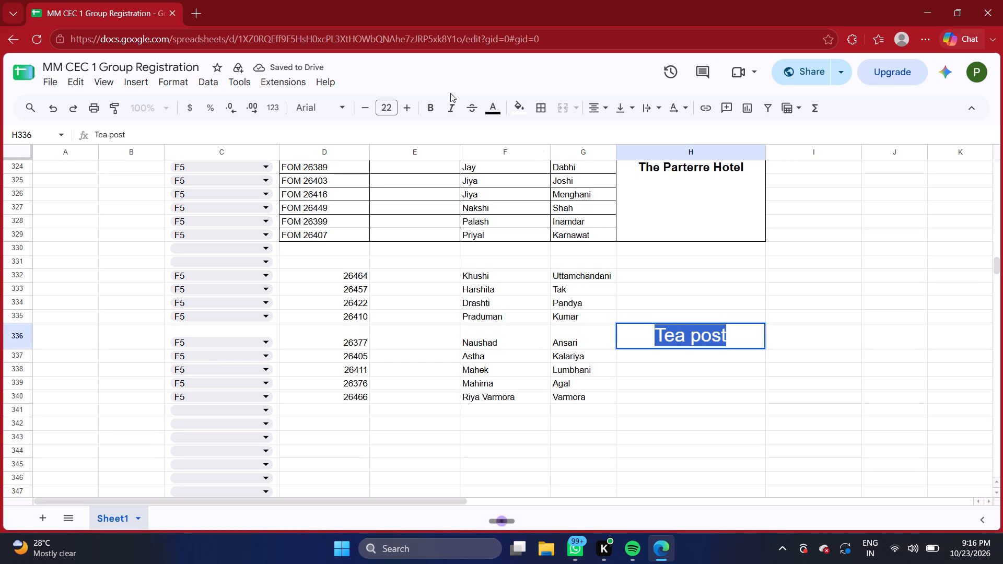
click(435, 102)
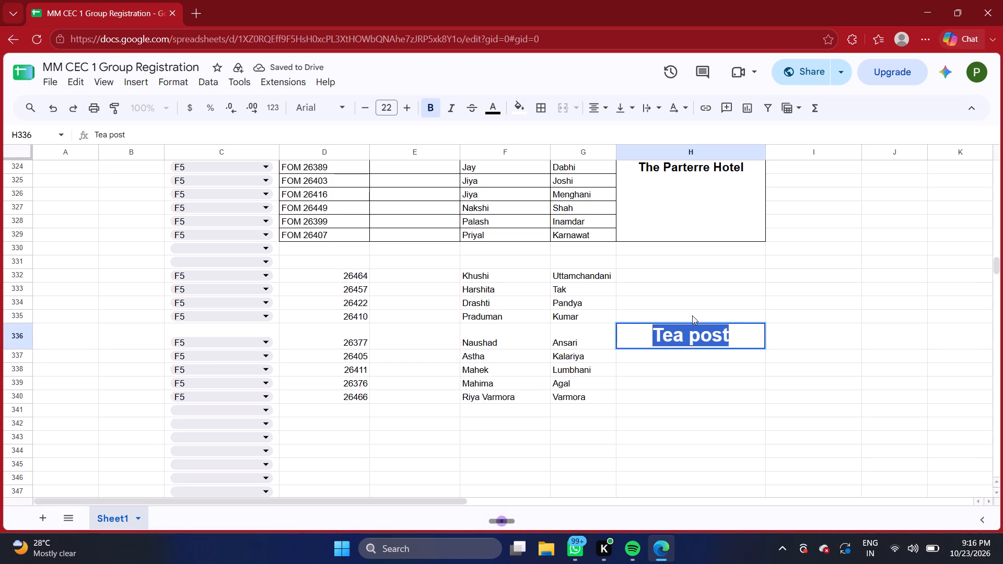
click(692, 315)
click(691, 374)
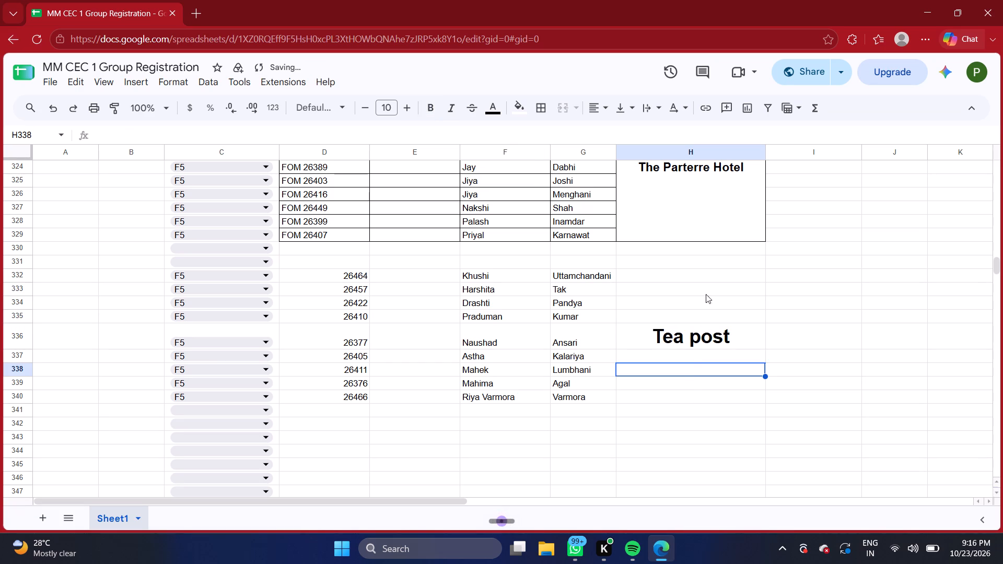
Reduce the Tea post text in cell H336 to font size 12.
scroll(709, 272, up, 1)
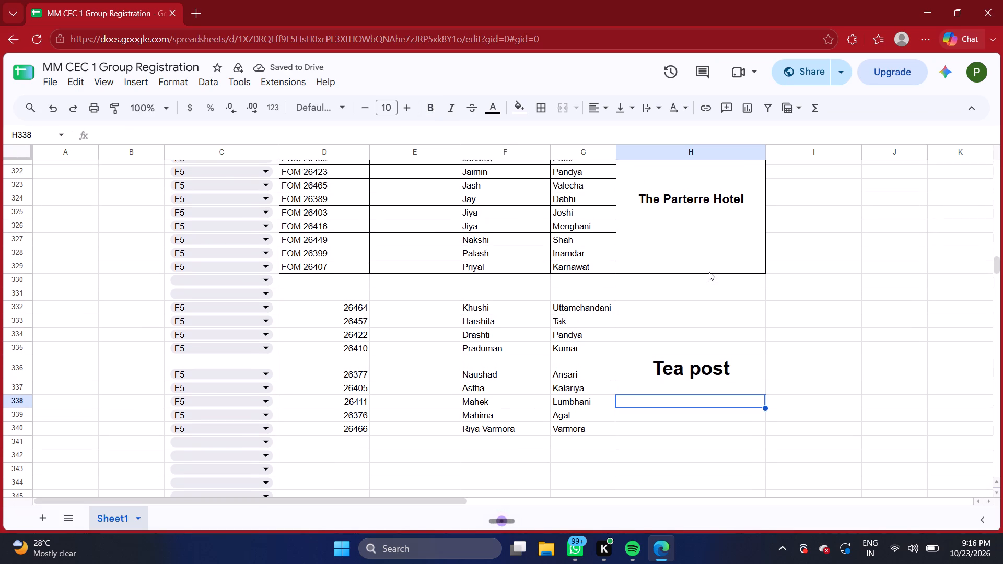
scroll(709, 272, up, 1)
triple_click(698, 351)
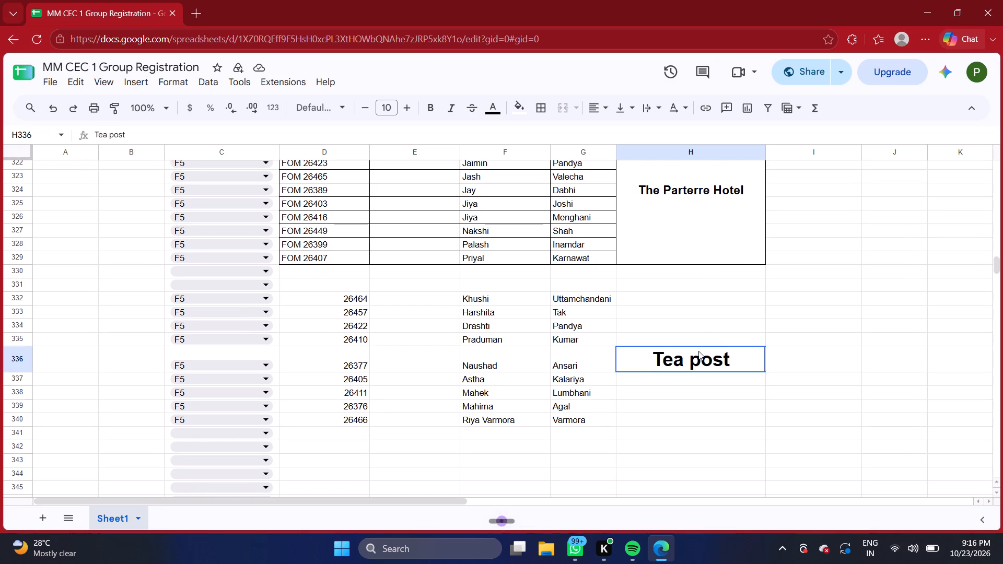
double_click(585, 356)
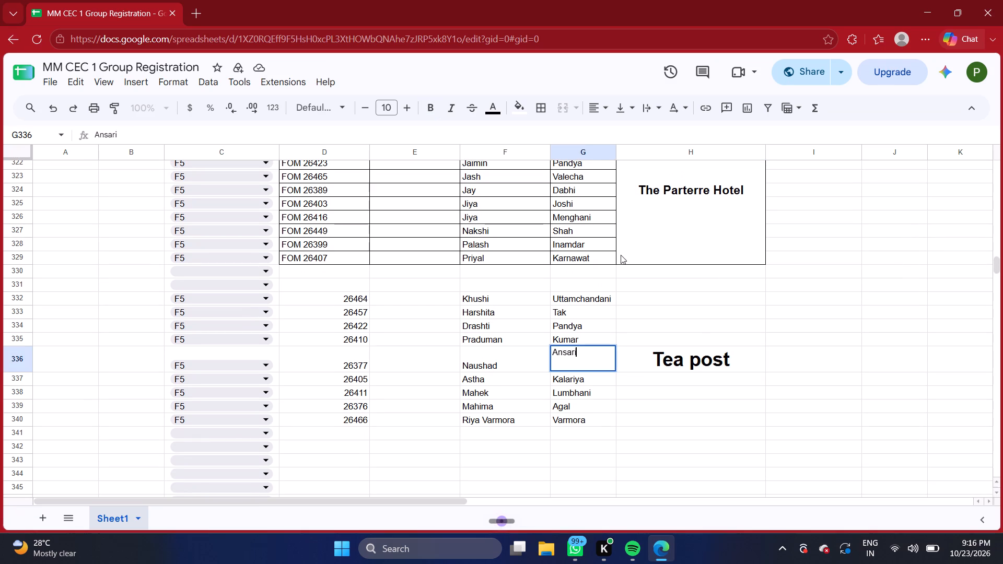
triple_click(675, 357)
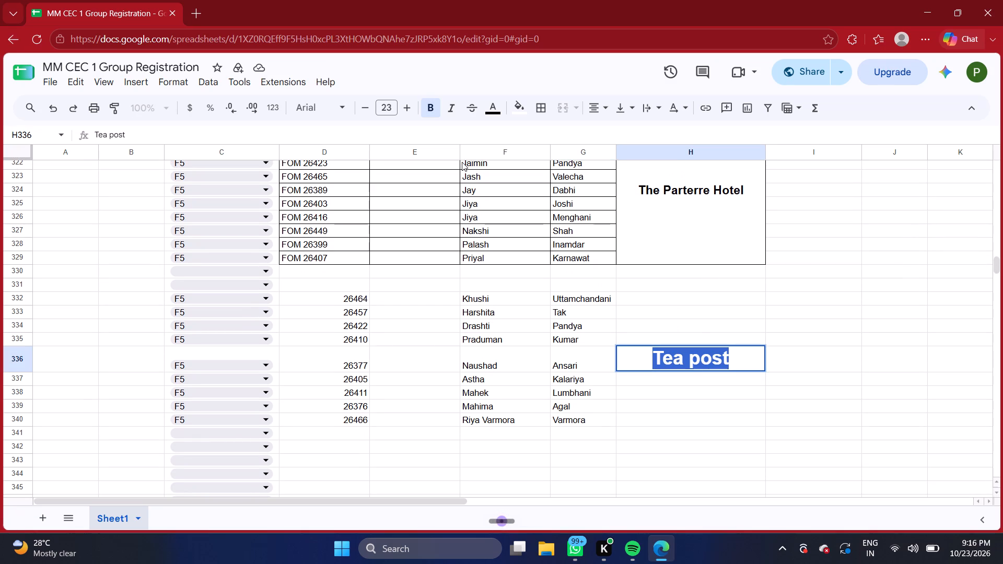
triple_click(365, 104)
click(365, 104)
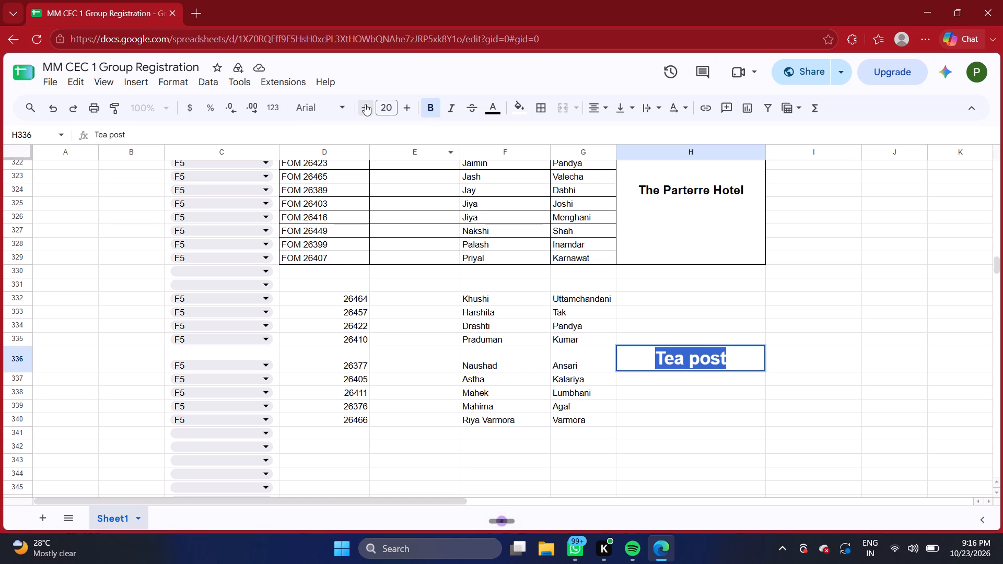
triple_click(365, 104)
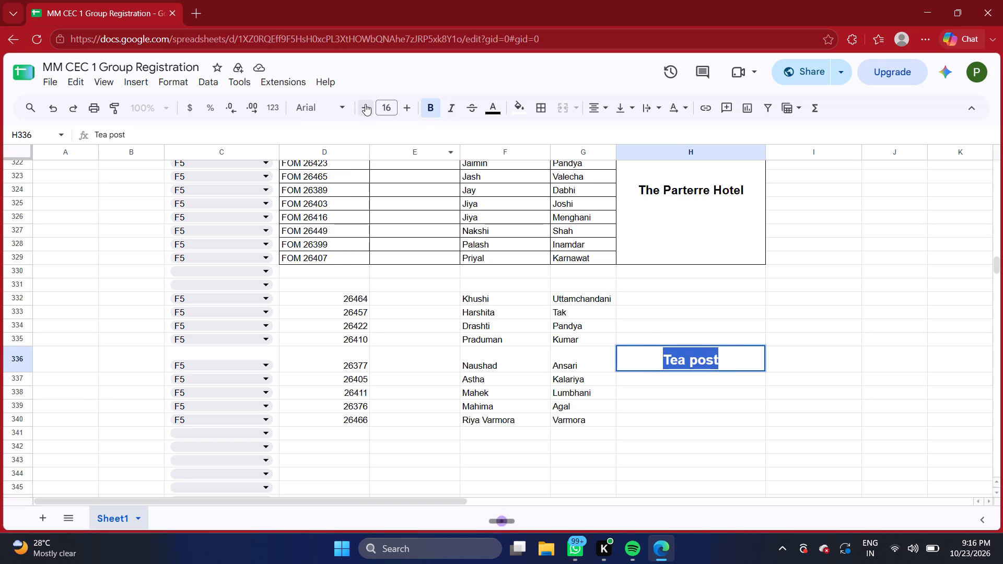
double_click(365, 104)
click(365, 104)
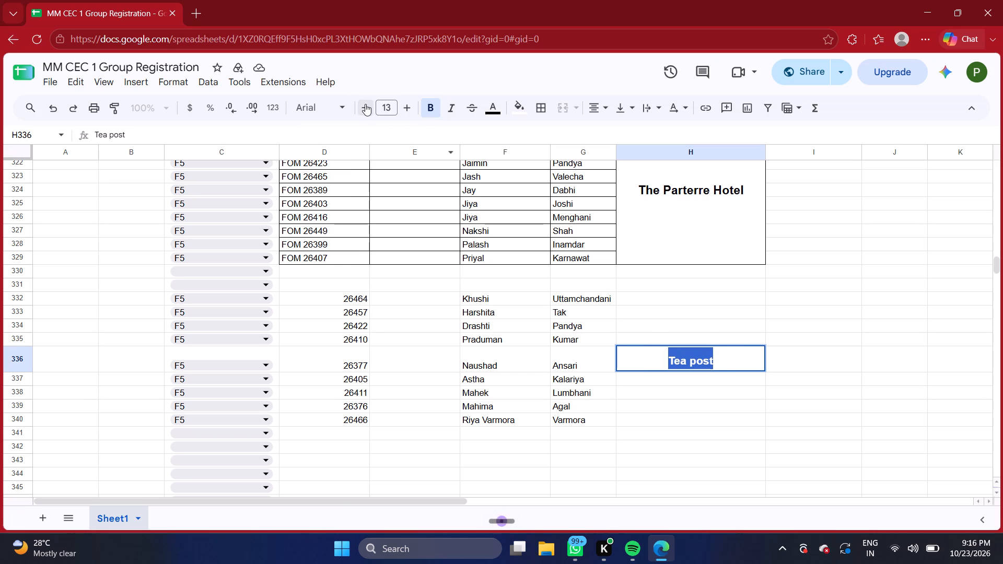
click(365, 104)
click(634, 325)
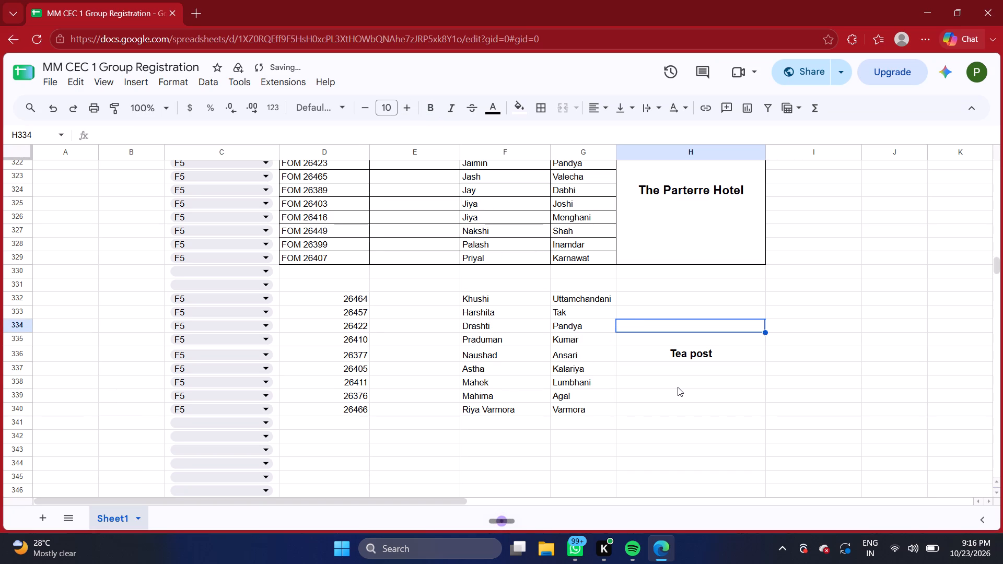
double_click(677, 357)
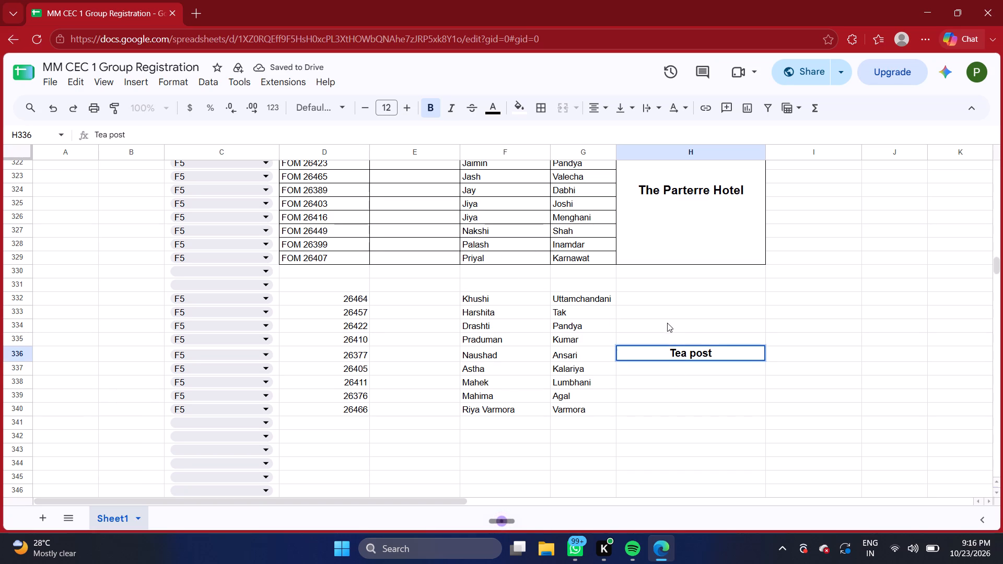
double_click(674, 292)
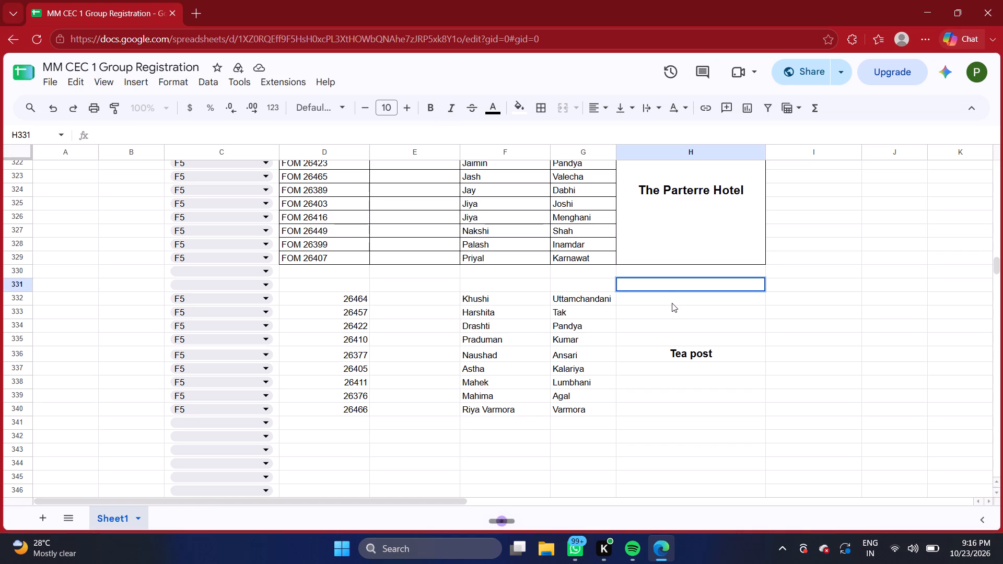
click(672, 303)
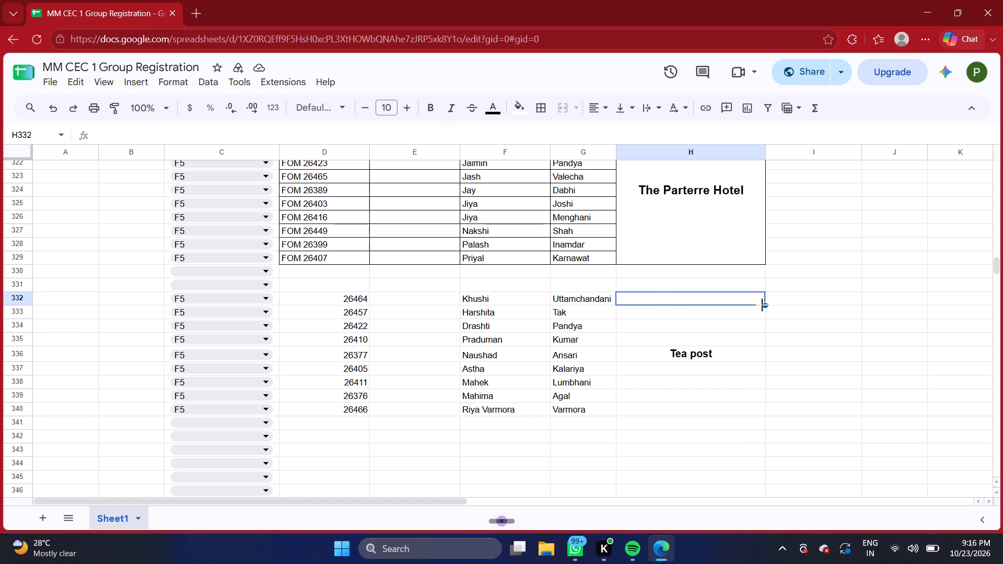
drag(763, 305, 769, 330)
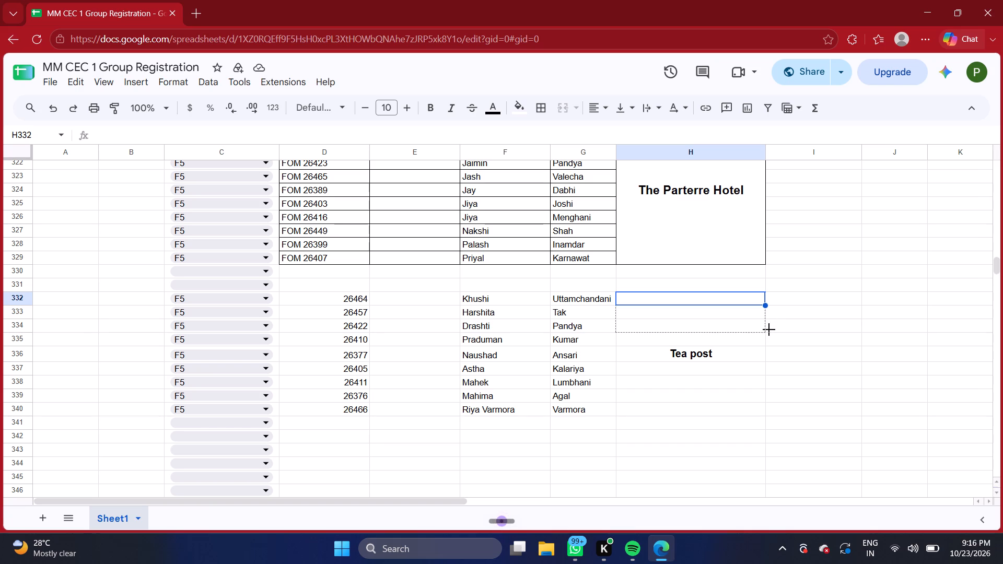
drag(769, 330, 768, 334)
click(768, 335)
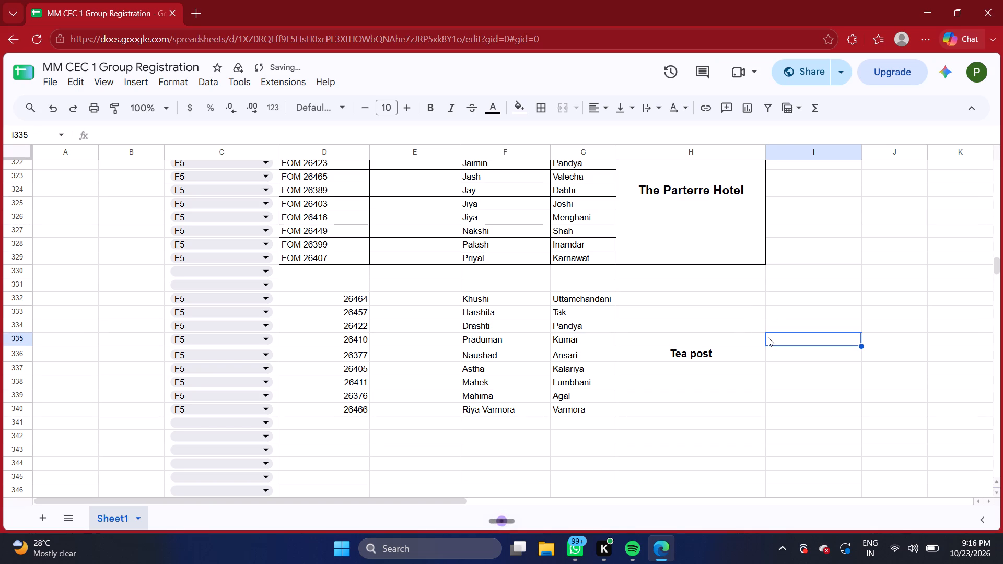
Merge the empty cells H332:H335 above the Tea post cell into one cell with Merge all.
click(744, 307)
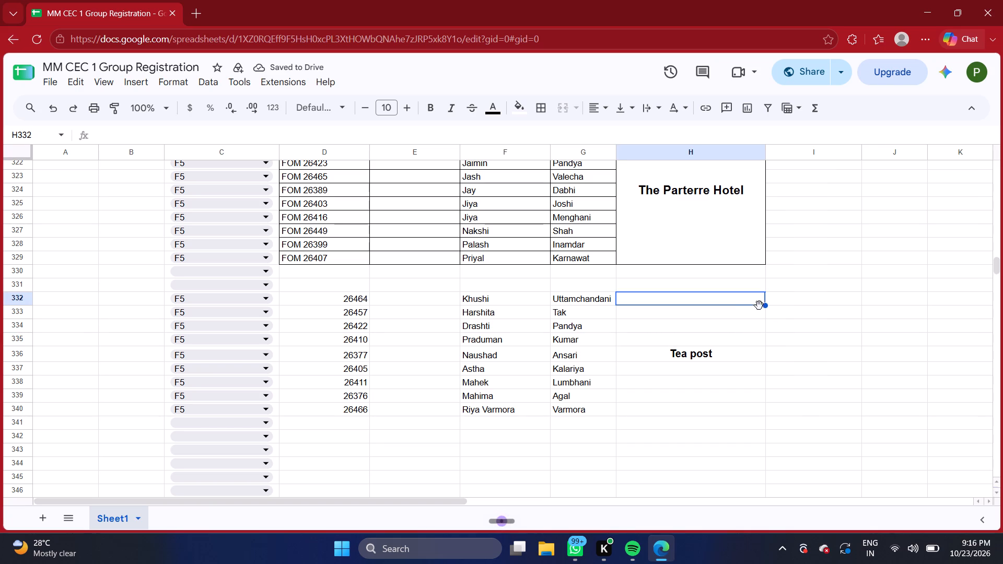
click(765, 308)
drag(764, 305, 763, 337)
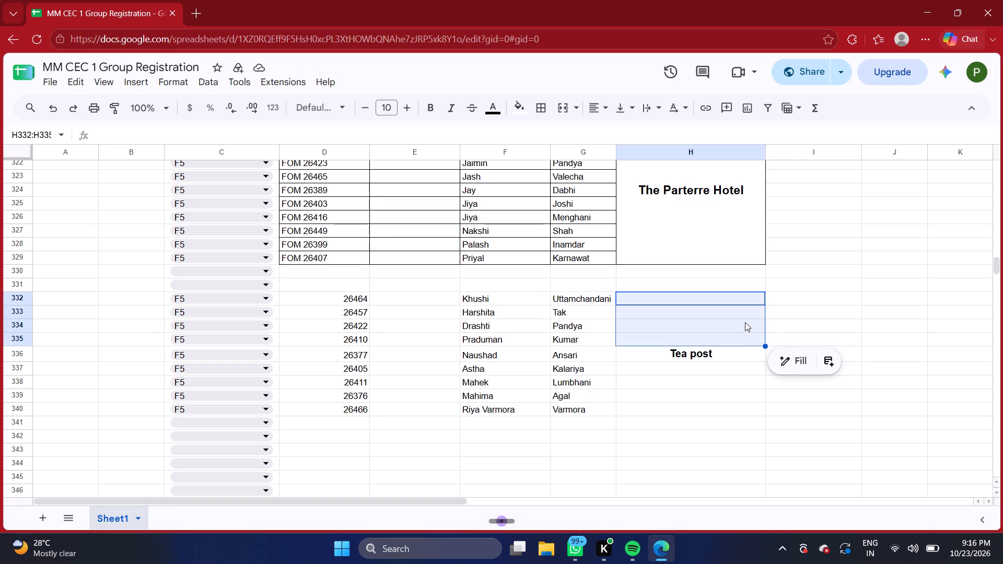
key(BackSpace)
click(580, 108)
click(580, 108)
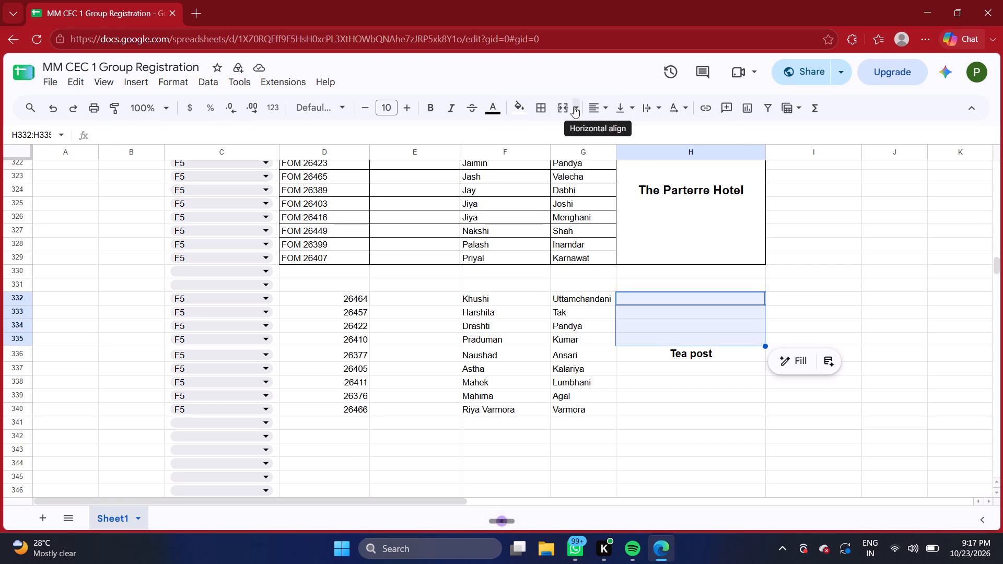
click(573, 107)
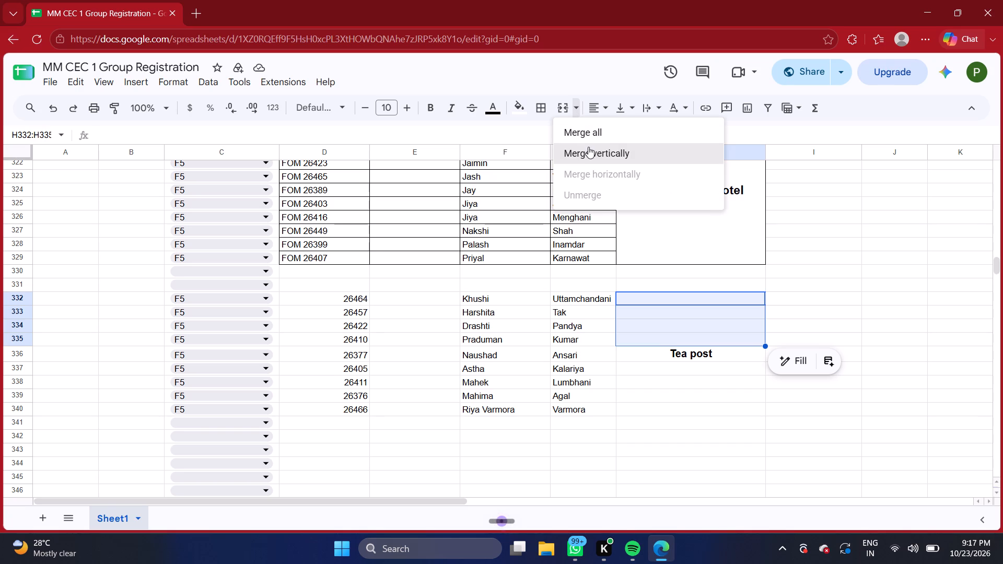
click(587, 131)
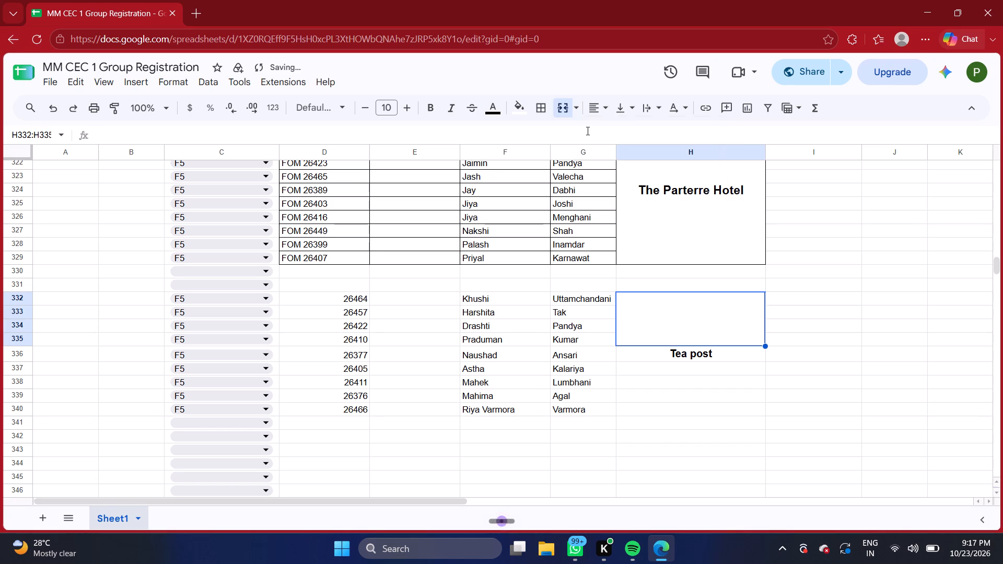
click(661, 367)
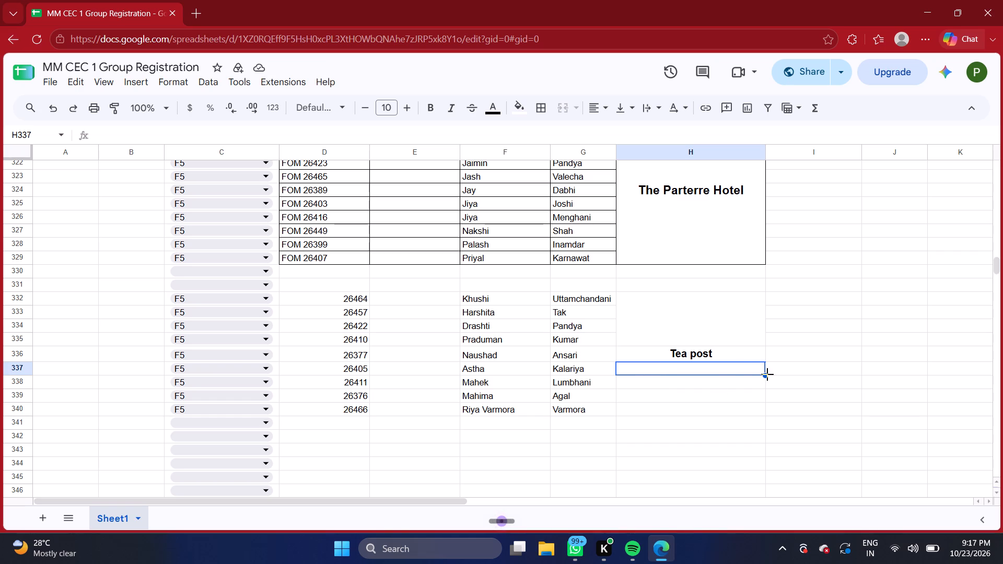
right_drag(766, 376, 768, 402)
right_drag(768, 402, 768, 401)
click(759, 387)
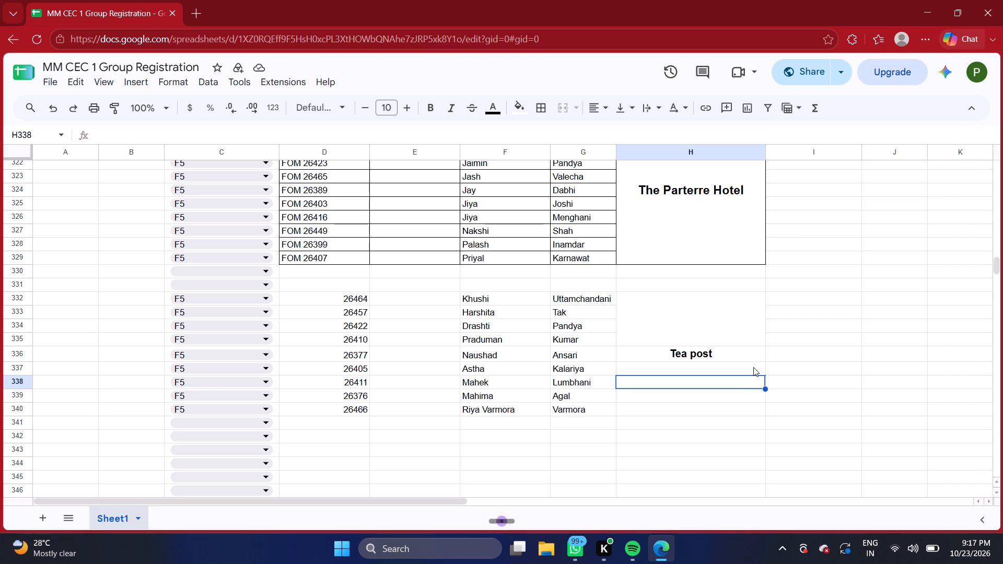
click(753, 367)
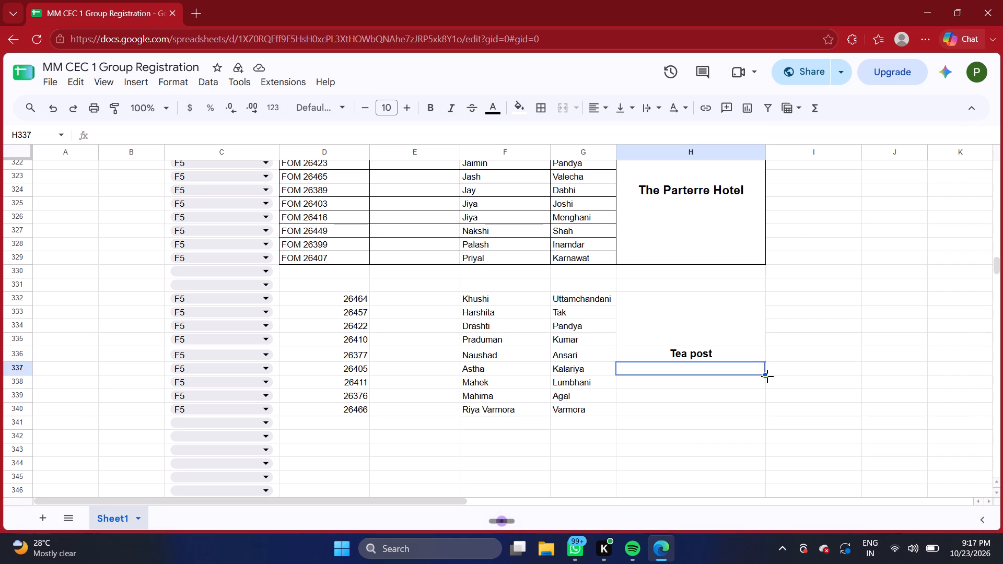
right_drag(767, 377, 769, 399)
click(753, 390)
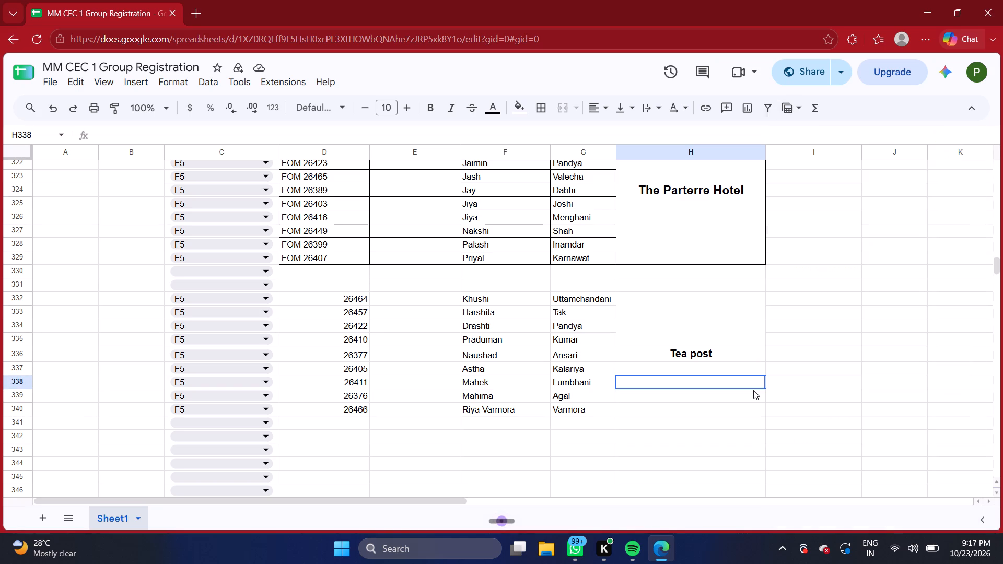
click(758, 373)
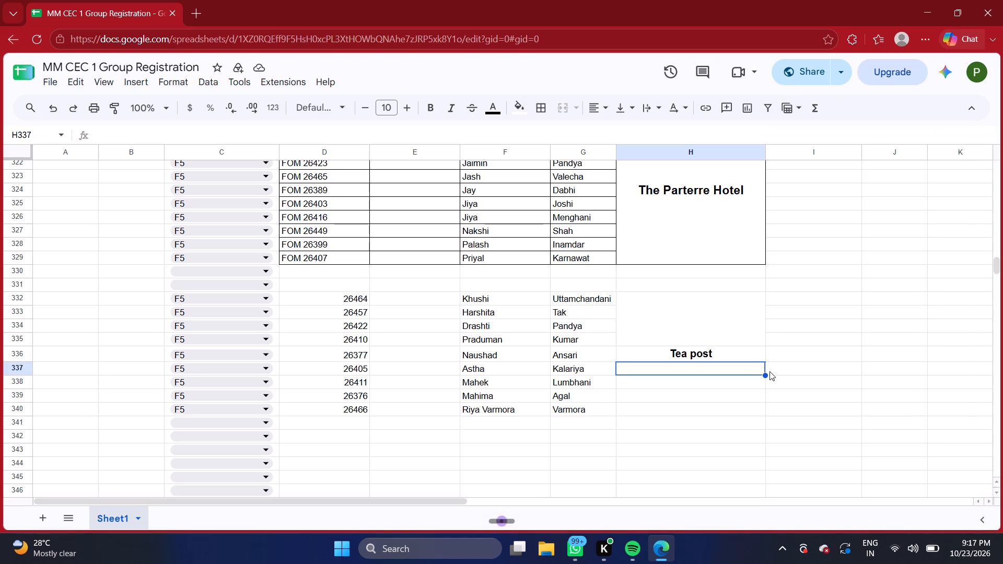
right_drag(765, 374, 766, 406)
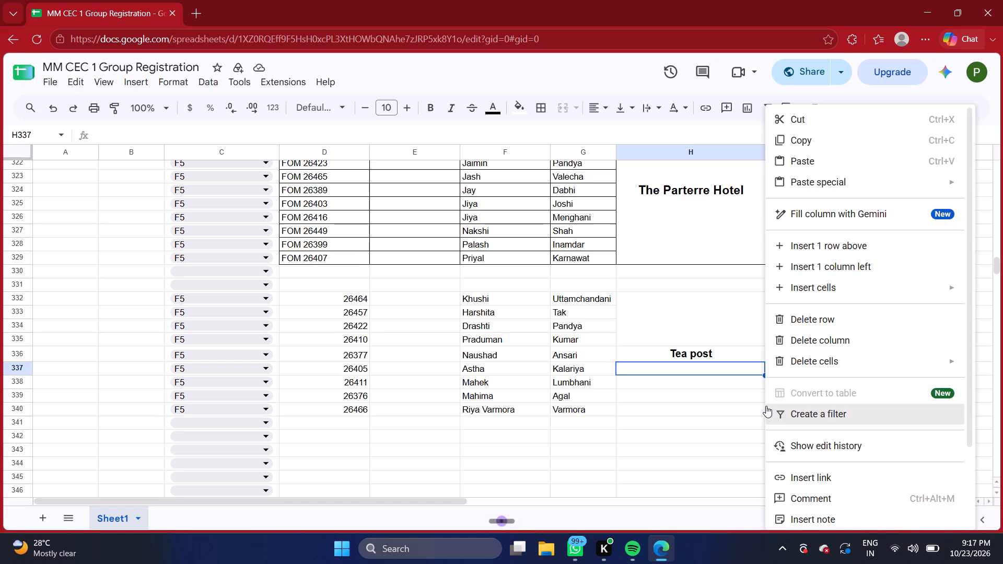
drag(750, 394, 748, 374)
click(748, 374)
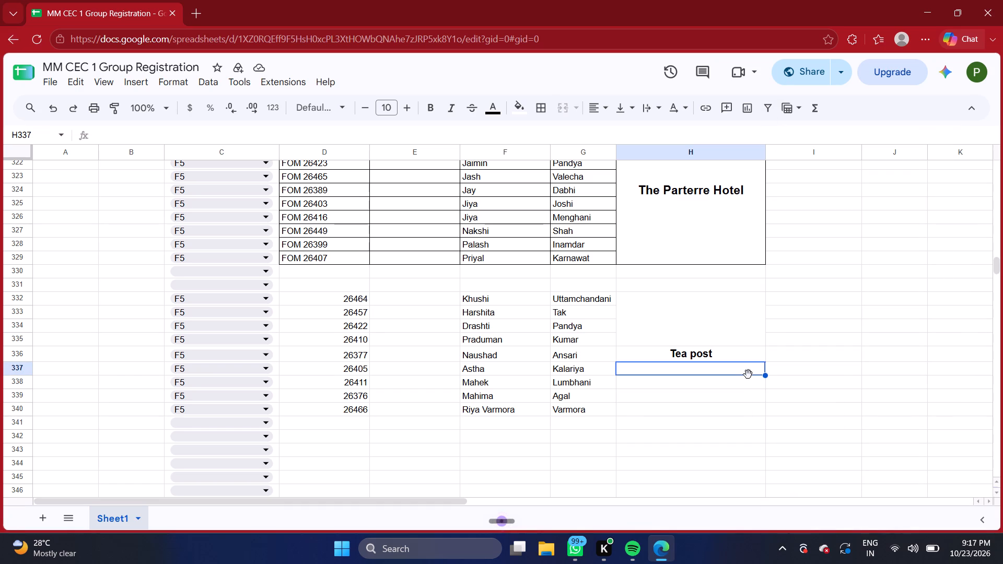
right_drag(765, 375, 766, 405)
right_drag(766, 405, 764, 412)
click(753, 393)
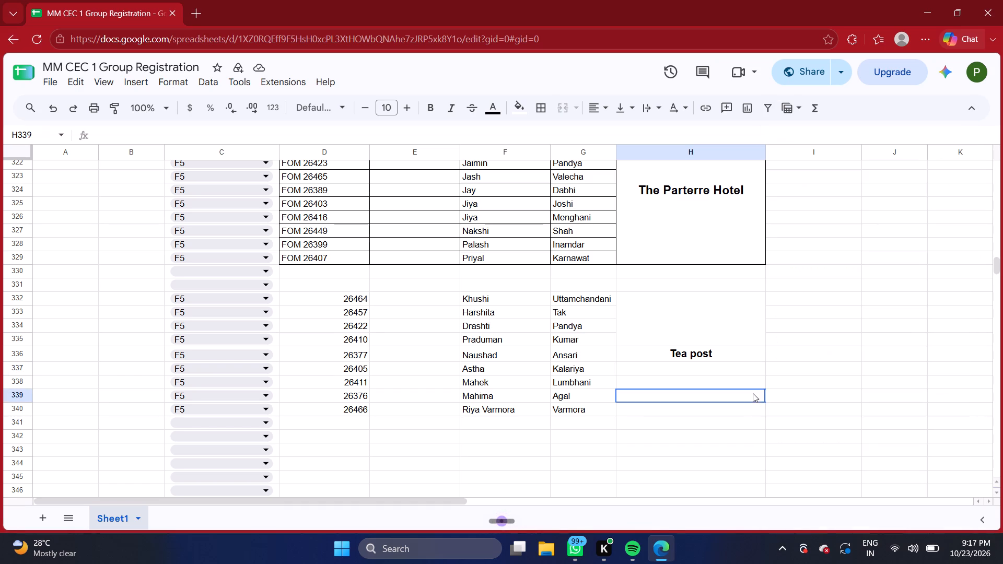
Merge the empty cells H337:H340 below the Tea post cell into one cell with Merge all.
click(750, 367)
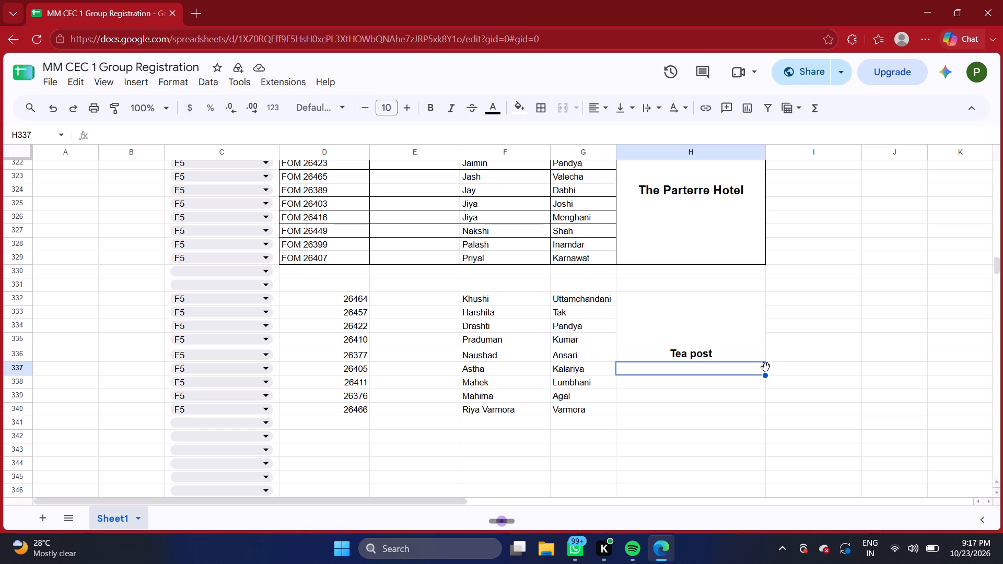
drag(766, 368, 766, 373)
drag(763, 374, 763, 414)
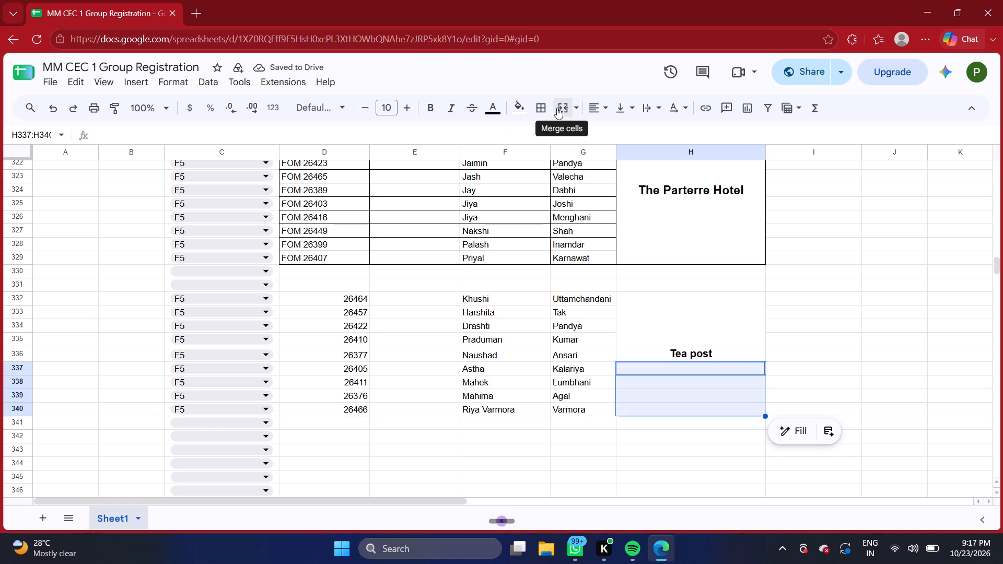
click(577, 106)
click(579, 128)
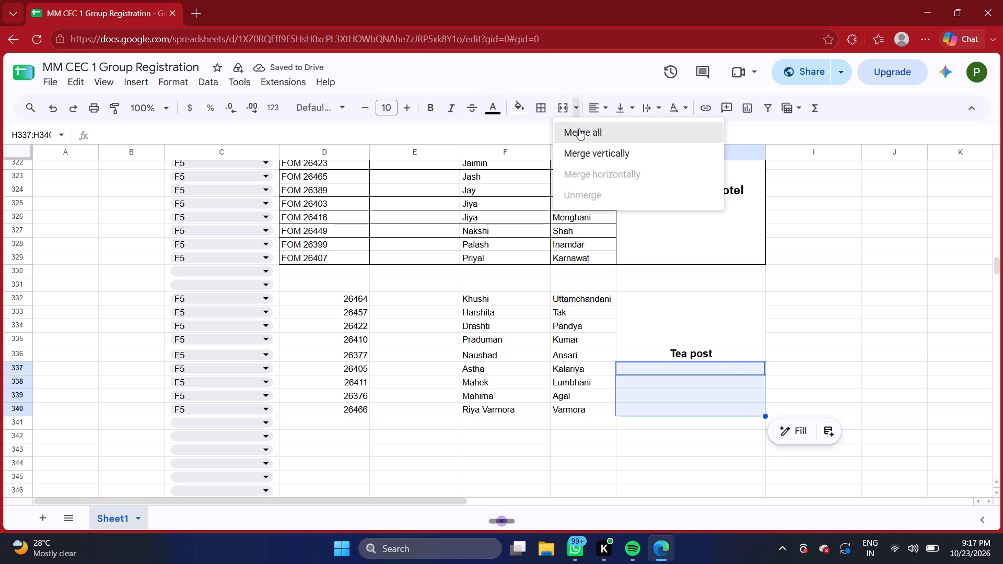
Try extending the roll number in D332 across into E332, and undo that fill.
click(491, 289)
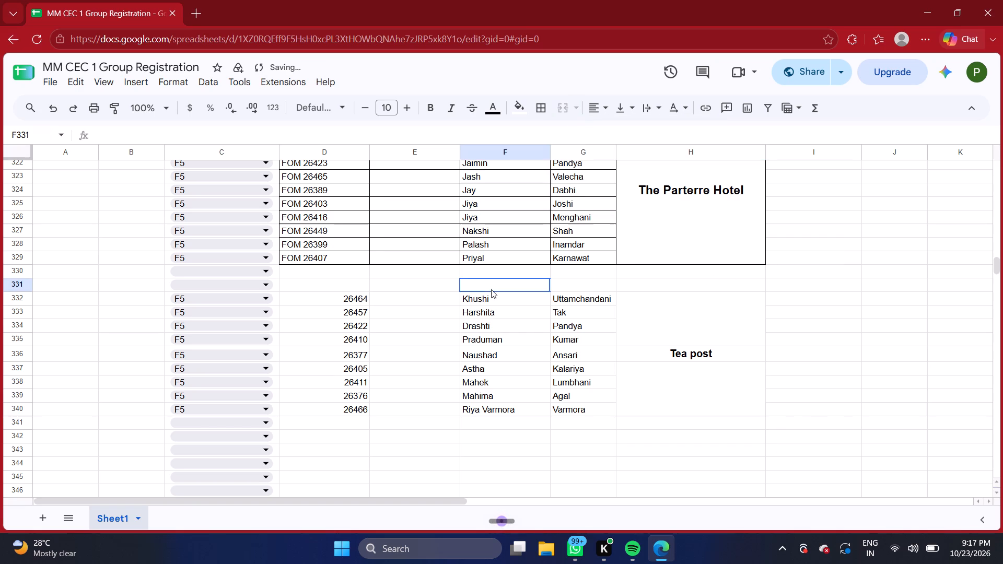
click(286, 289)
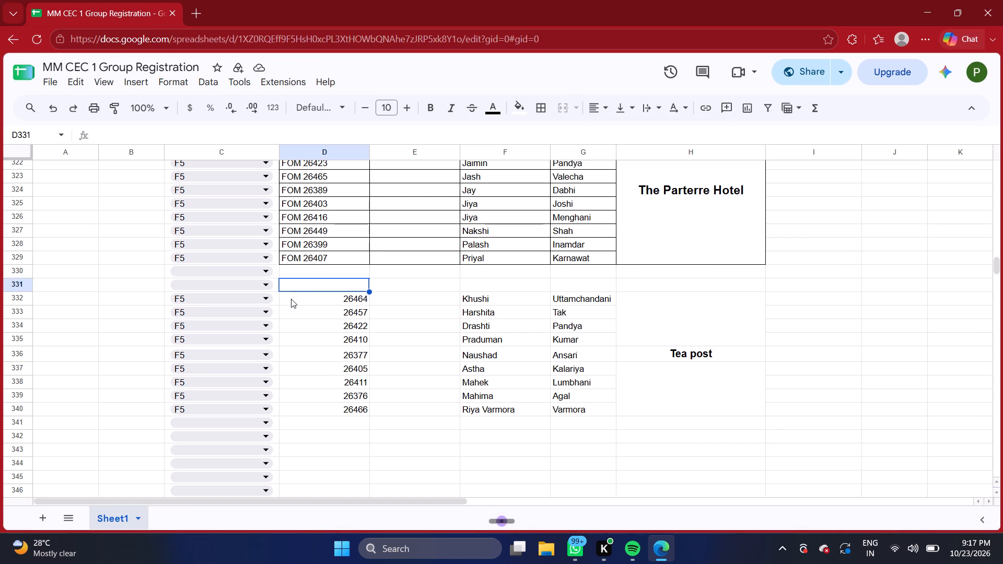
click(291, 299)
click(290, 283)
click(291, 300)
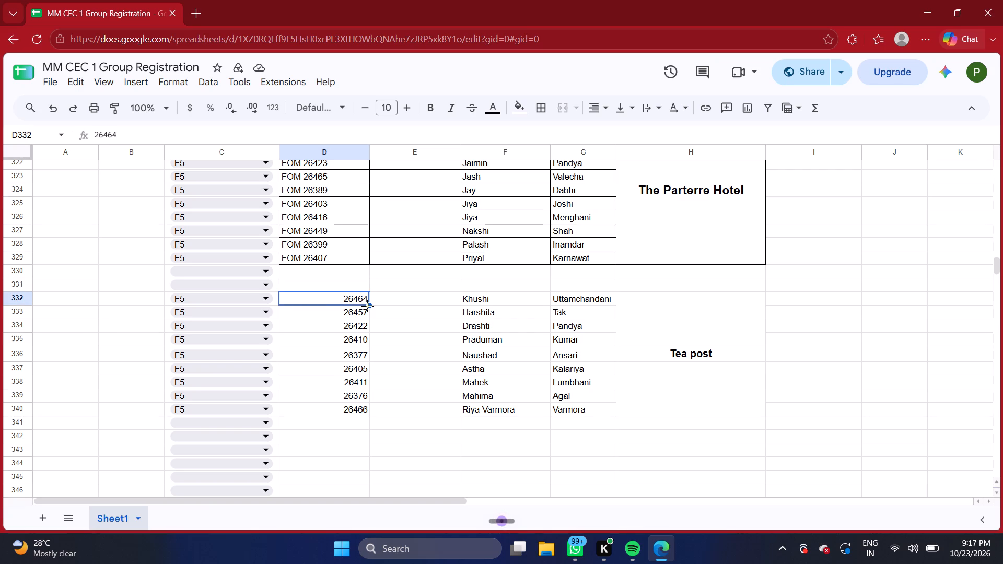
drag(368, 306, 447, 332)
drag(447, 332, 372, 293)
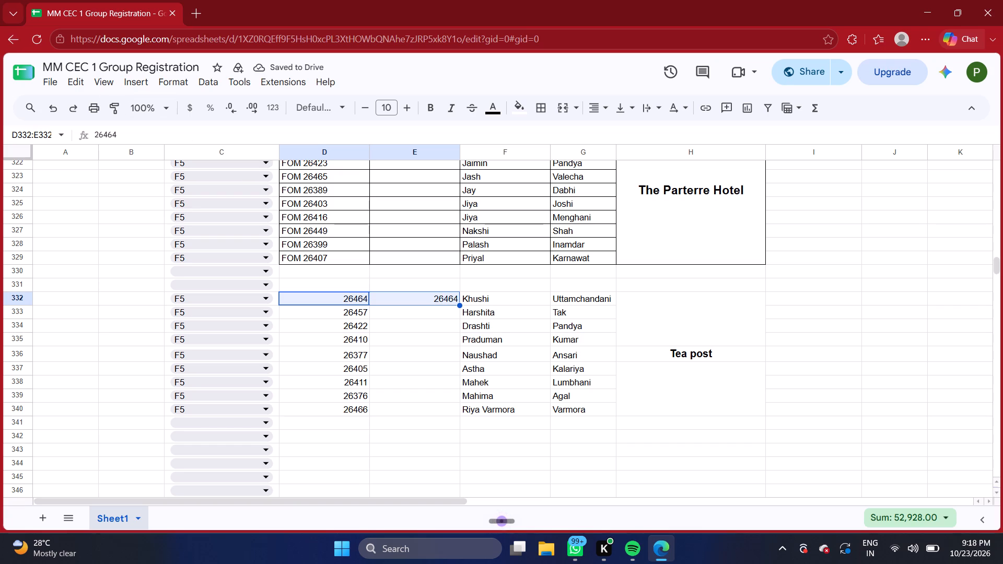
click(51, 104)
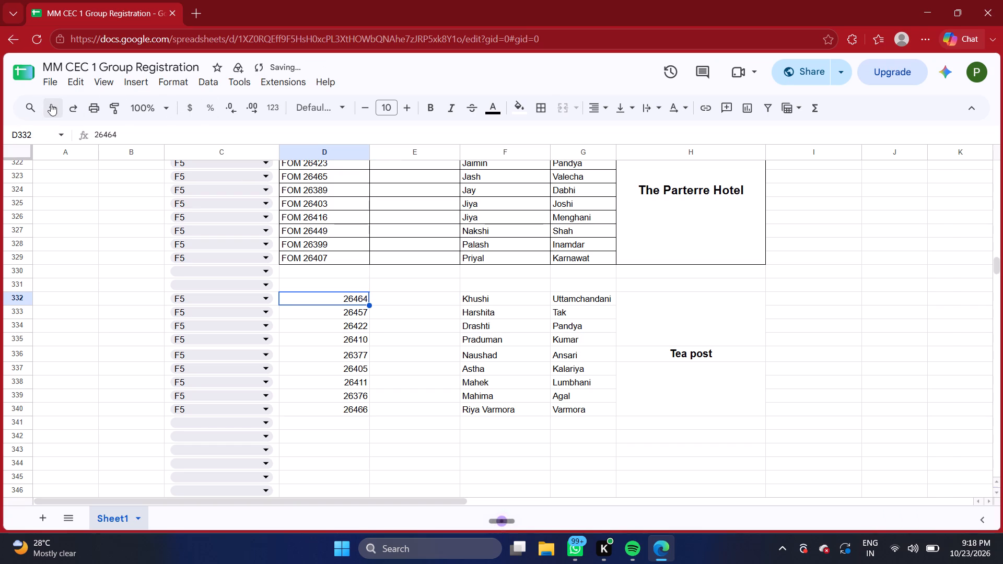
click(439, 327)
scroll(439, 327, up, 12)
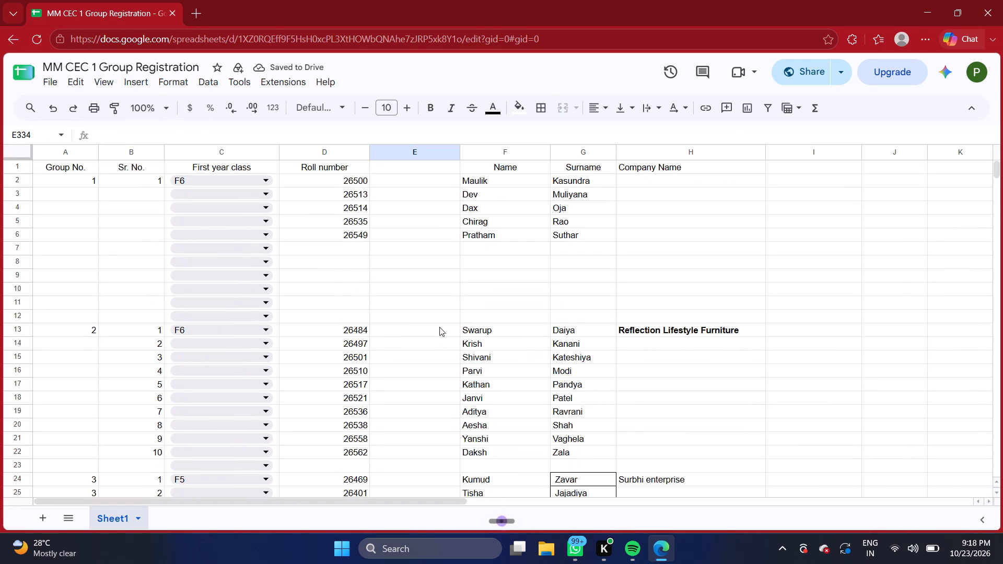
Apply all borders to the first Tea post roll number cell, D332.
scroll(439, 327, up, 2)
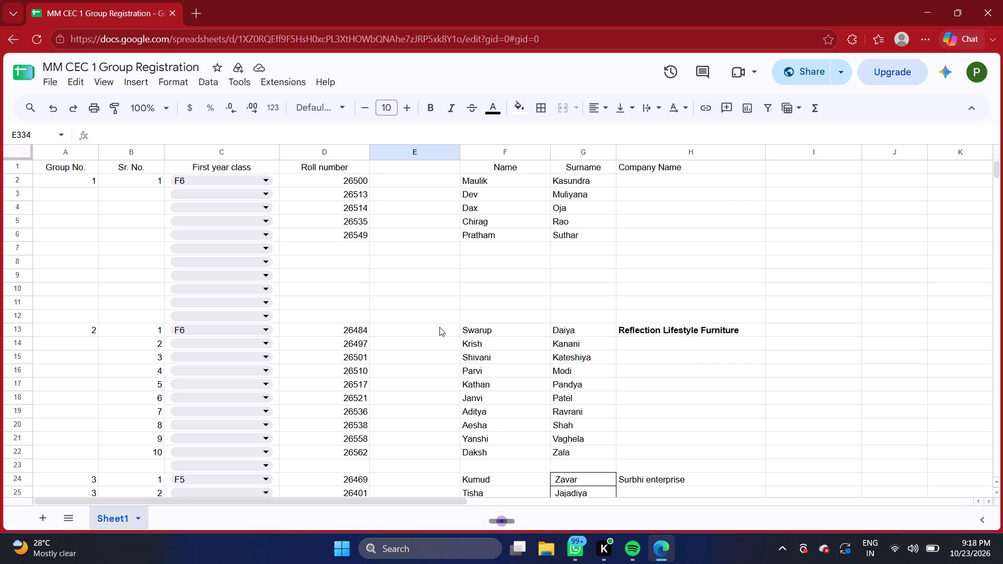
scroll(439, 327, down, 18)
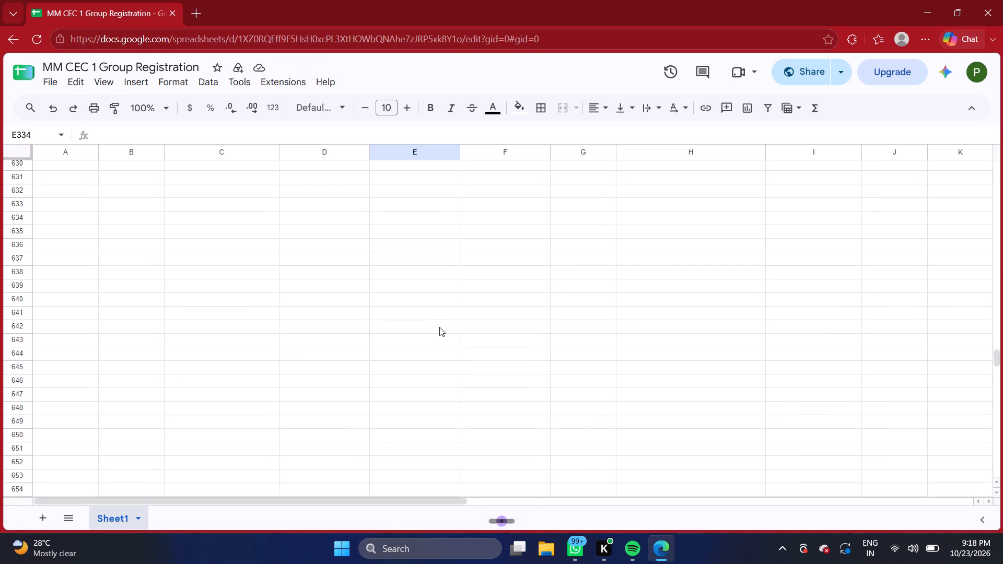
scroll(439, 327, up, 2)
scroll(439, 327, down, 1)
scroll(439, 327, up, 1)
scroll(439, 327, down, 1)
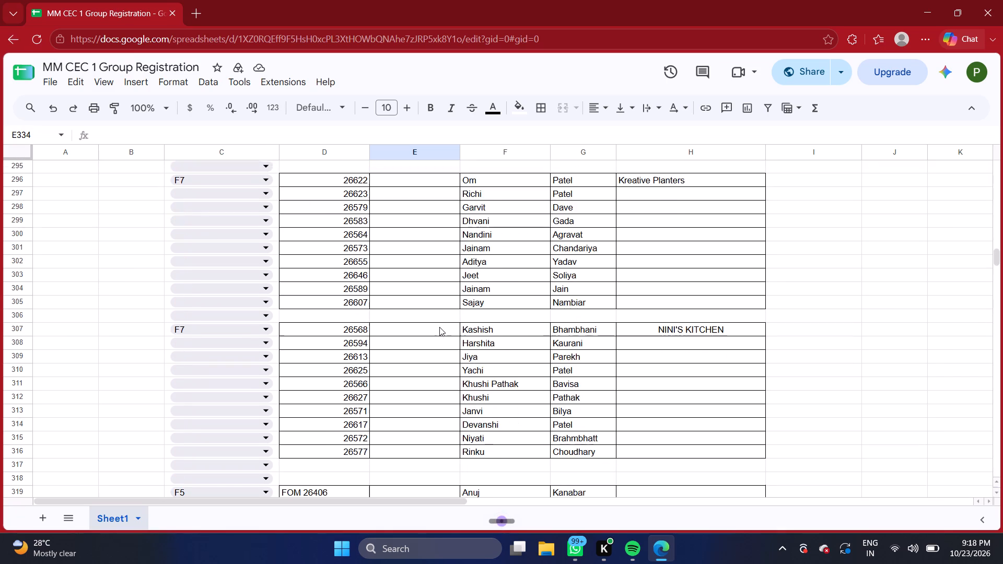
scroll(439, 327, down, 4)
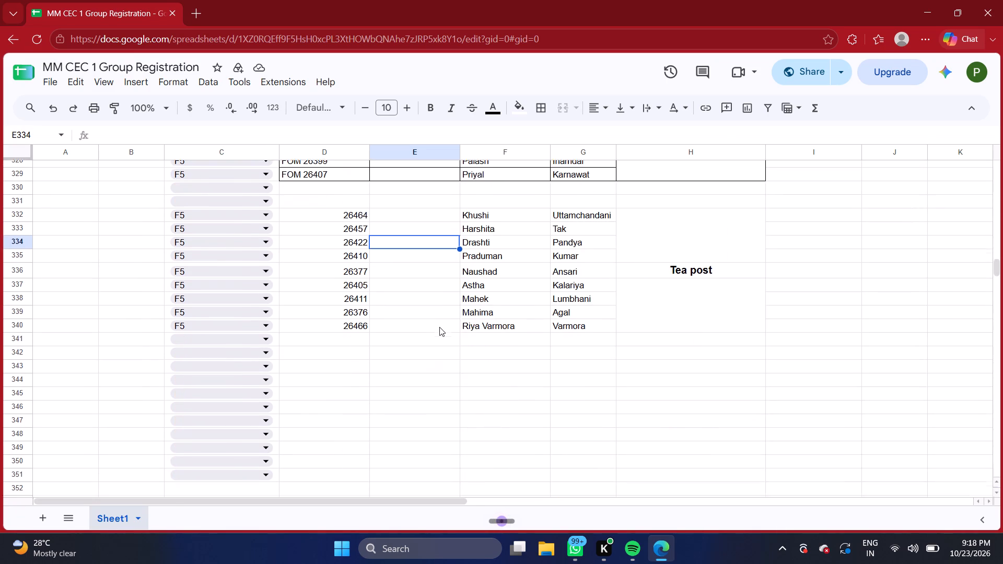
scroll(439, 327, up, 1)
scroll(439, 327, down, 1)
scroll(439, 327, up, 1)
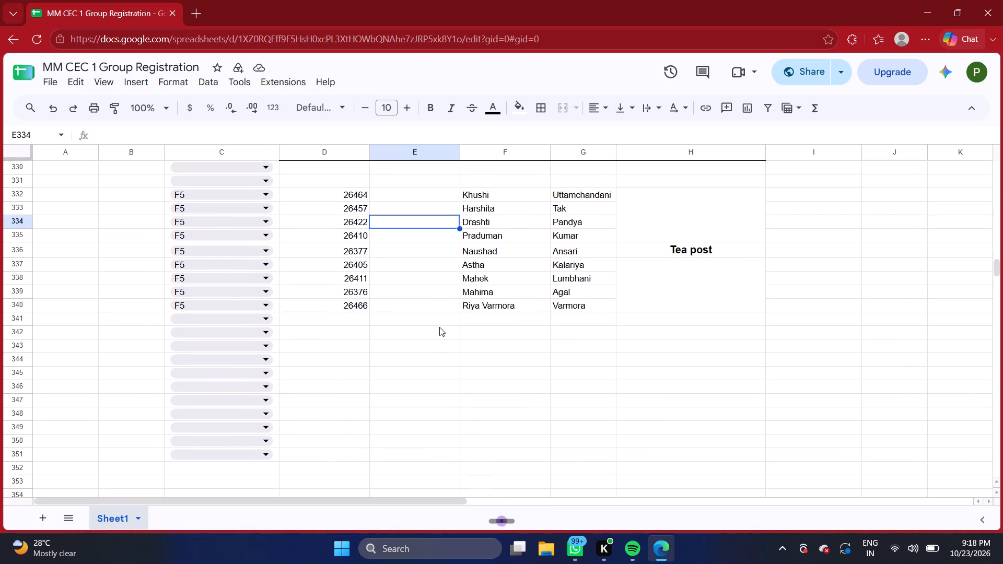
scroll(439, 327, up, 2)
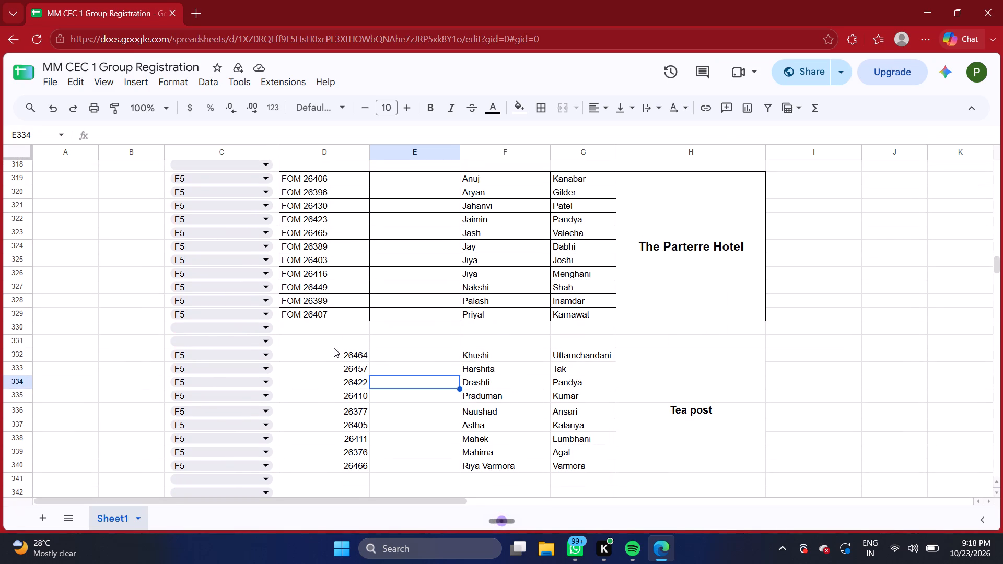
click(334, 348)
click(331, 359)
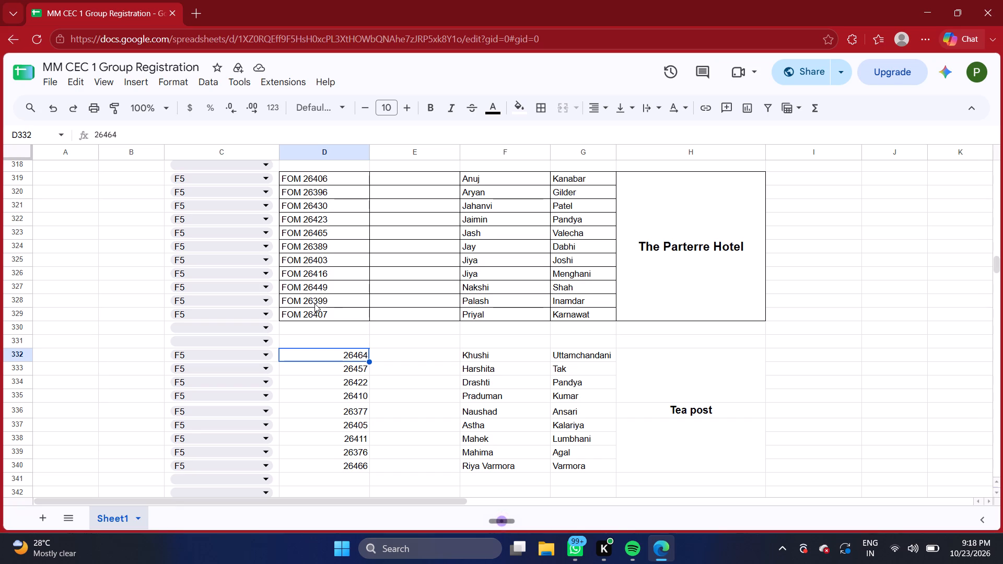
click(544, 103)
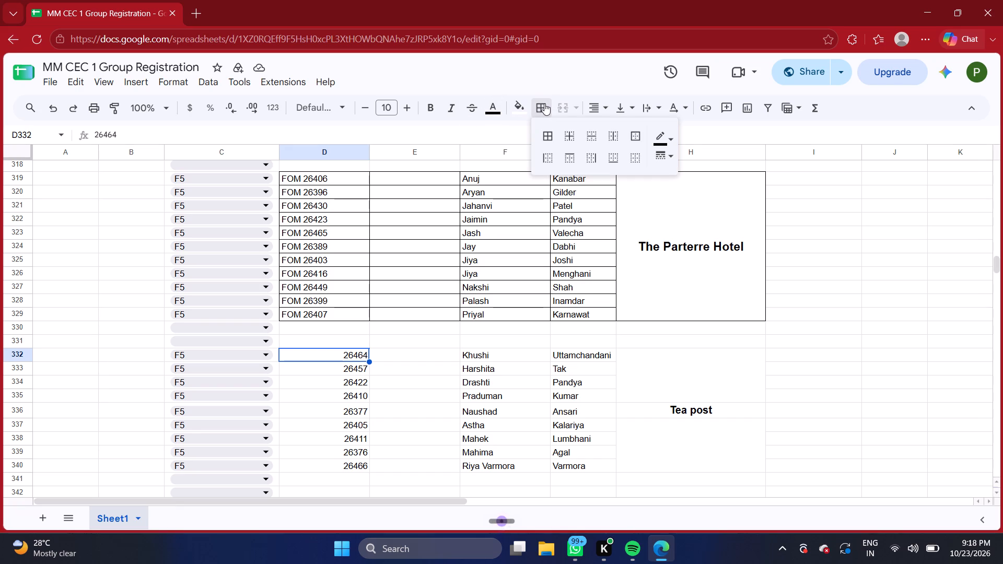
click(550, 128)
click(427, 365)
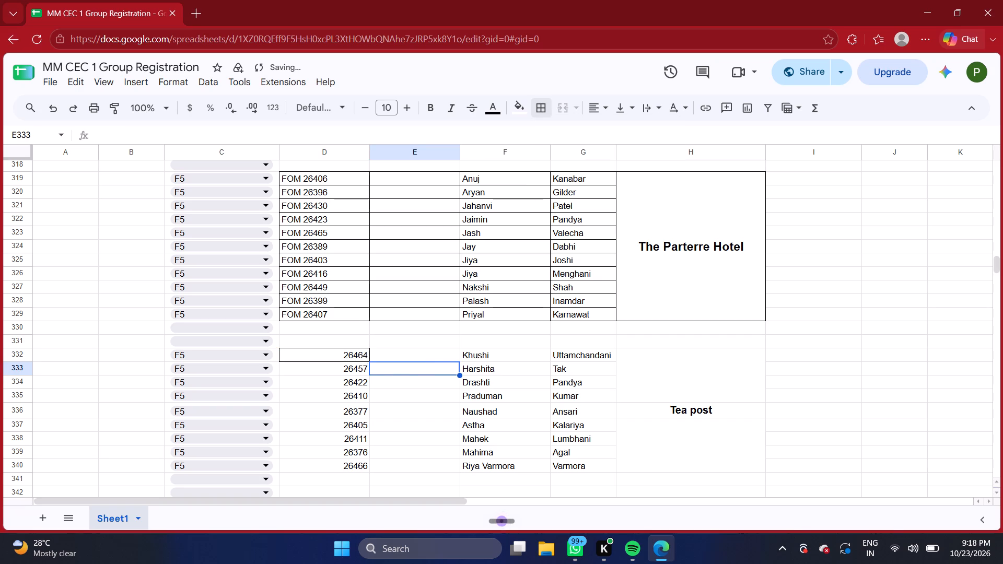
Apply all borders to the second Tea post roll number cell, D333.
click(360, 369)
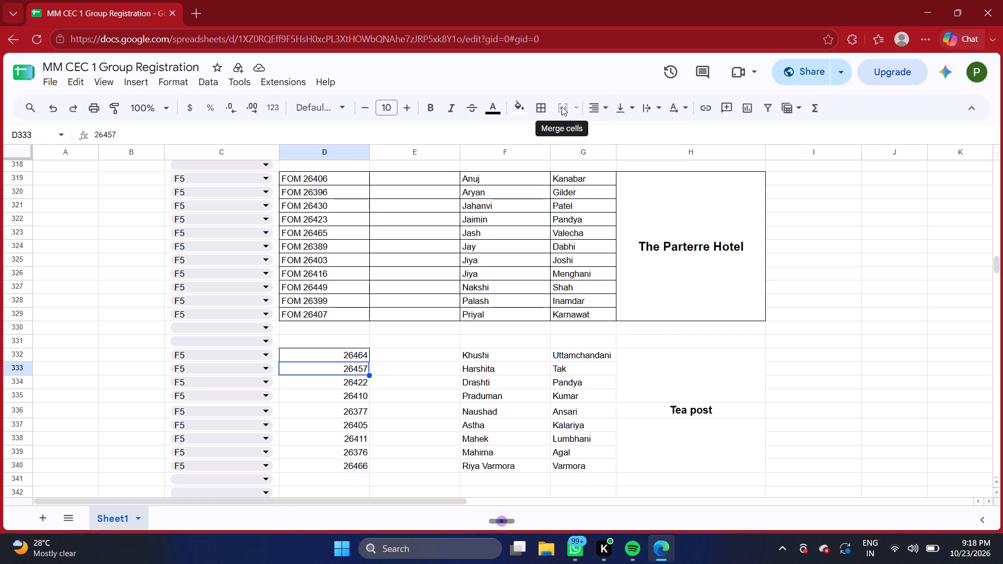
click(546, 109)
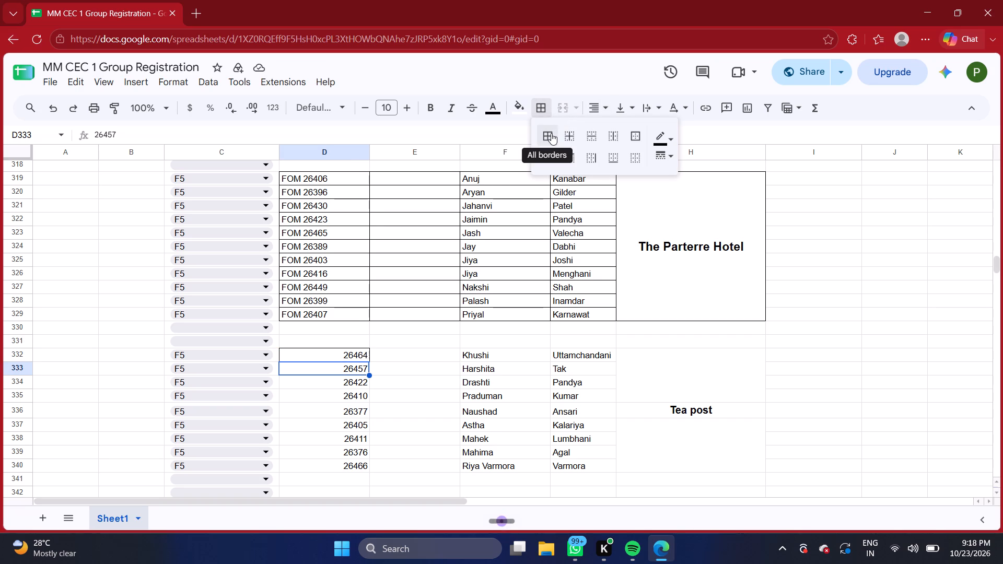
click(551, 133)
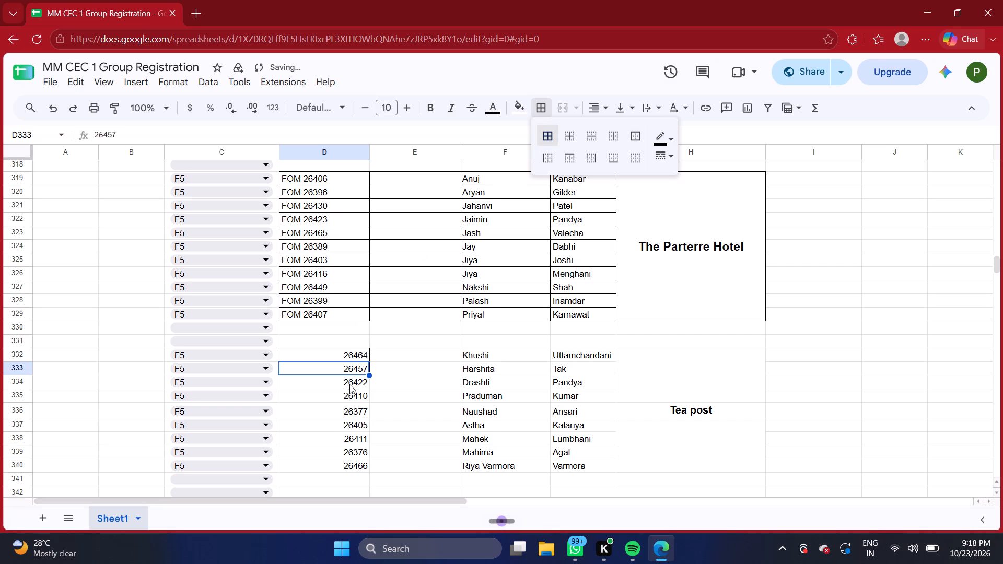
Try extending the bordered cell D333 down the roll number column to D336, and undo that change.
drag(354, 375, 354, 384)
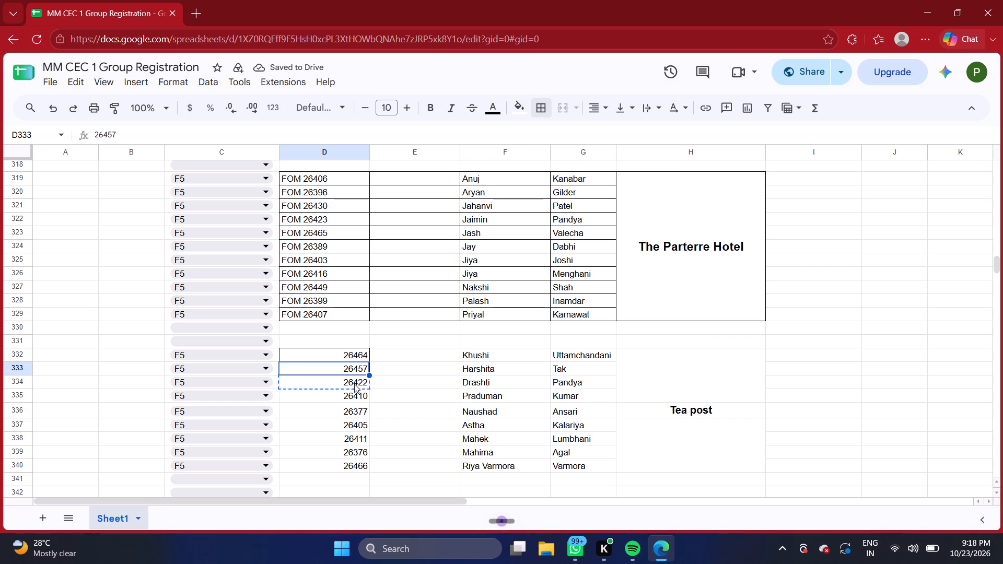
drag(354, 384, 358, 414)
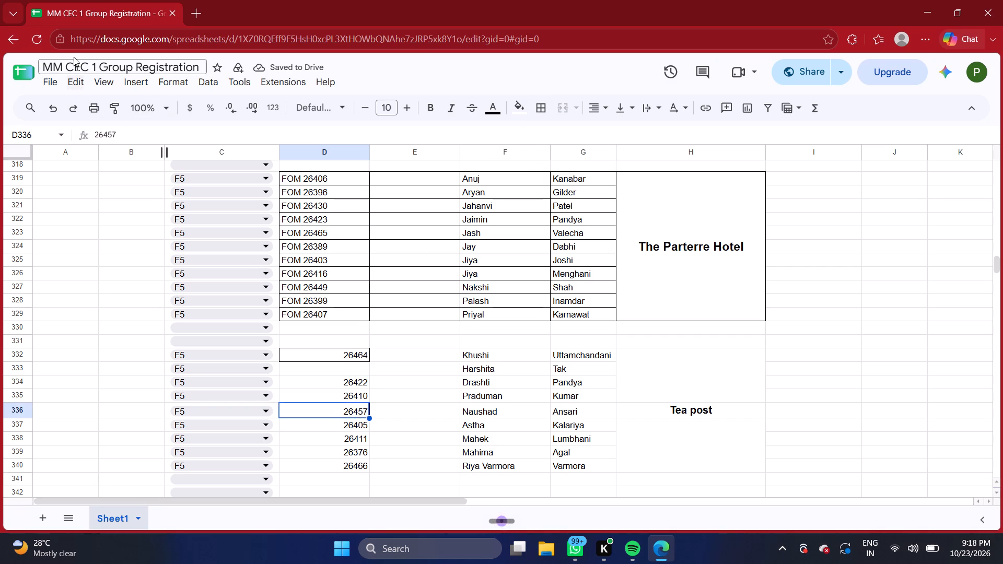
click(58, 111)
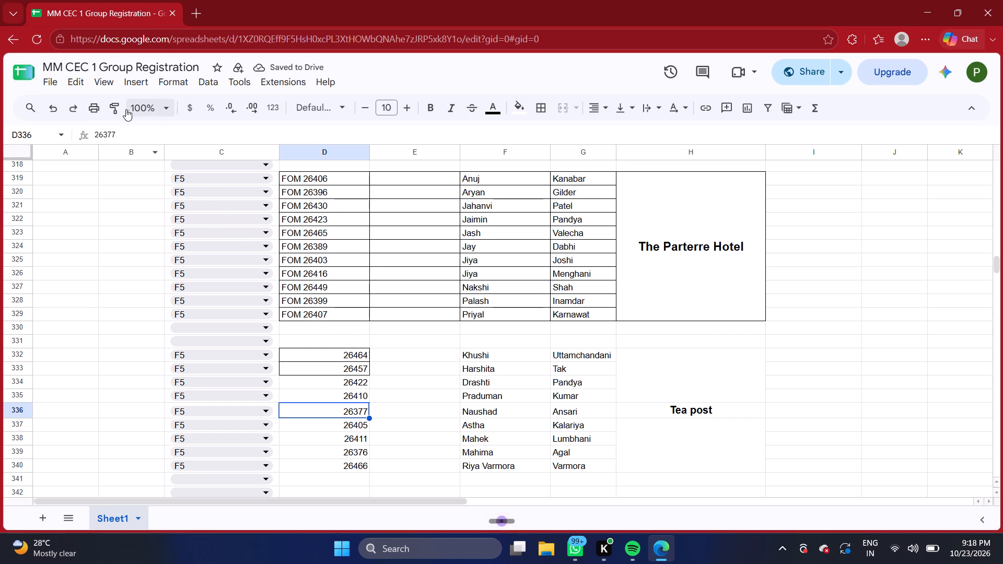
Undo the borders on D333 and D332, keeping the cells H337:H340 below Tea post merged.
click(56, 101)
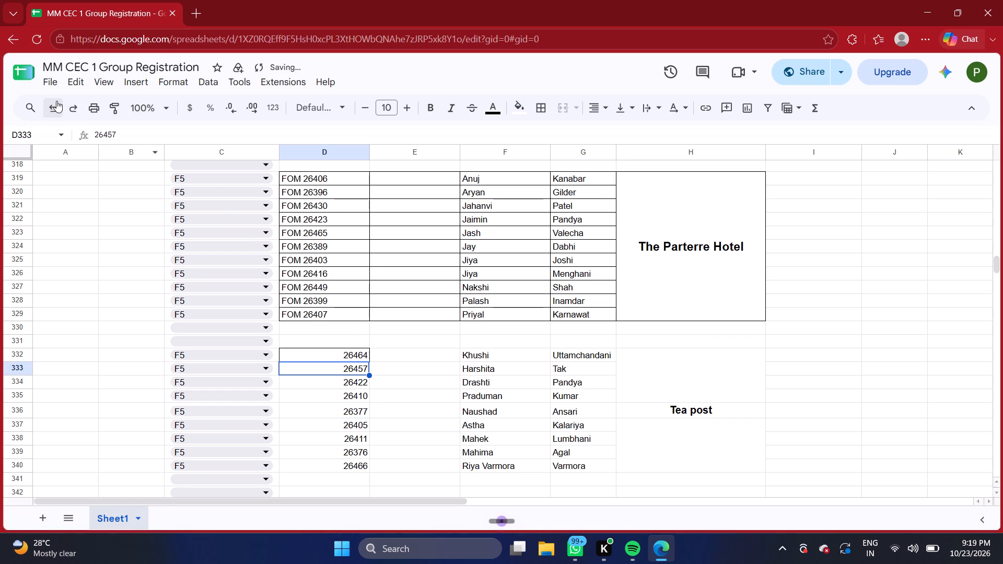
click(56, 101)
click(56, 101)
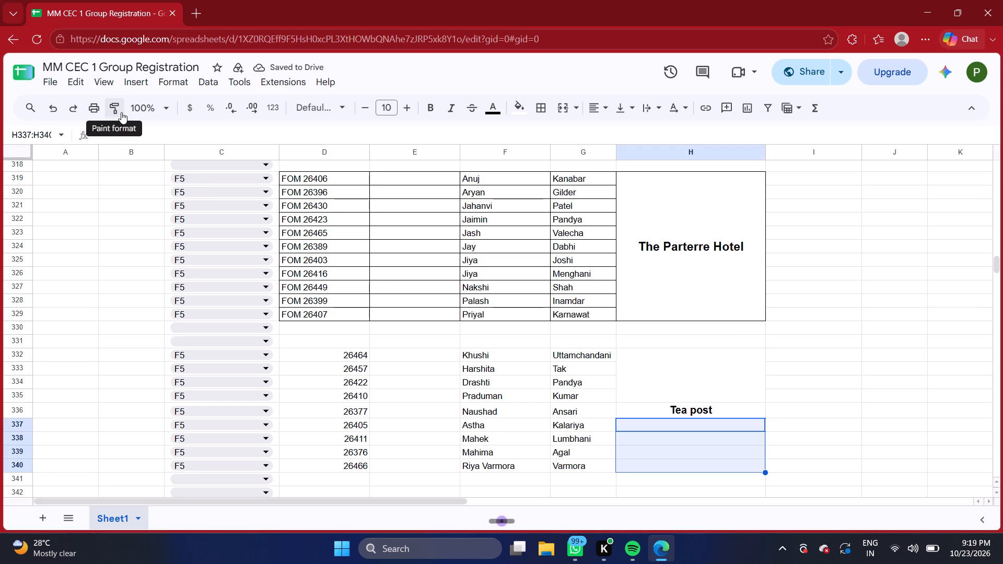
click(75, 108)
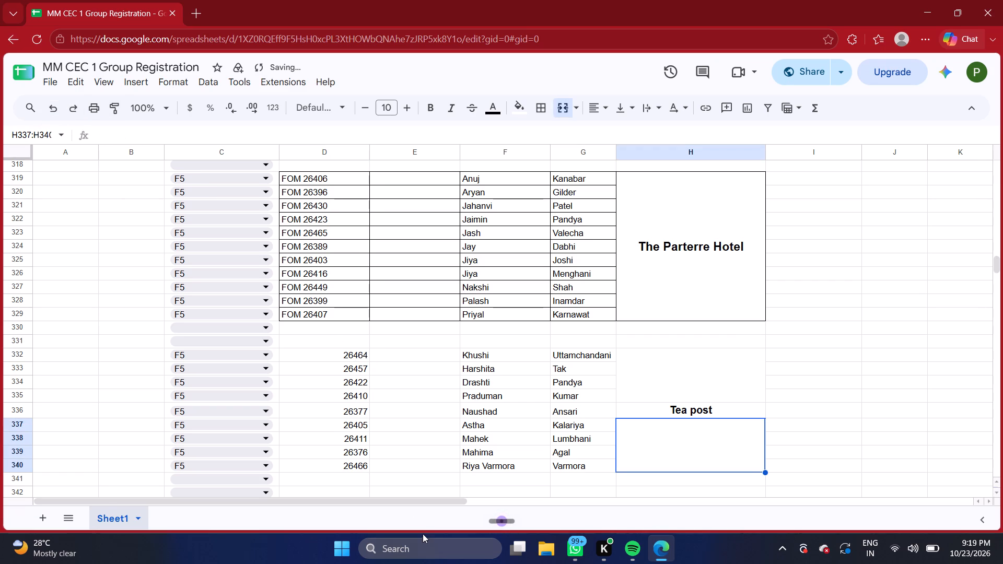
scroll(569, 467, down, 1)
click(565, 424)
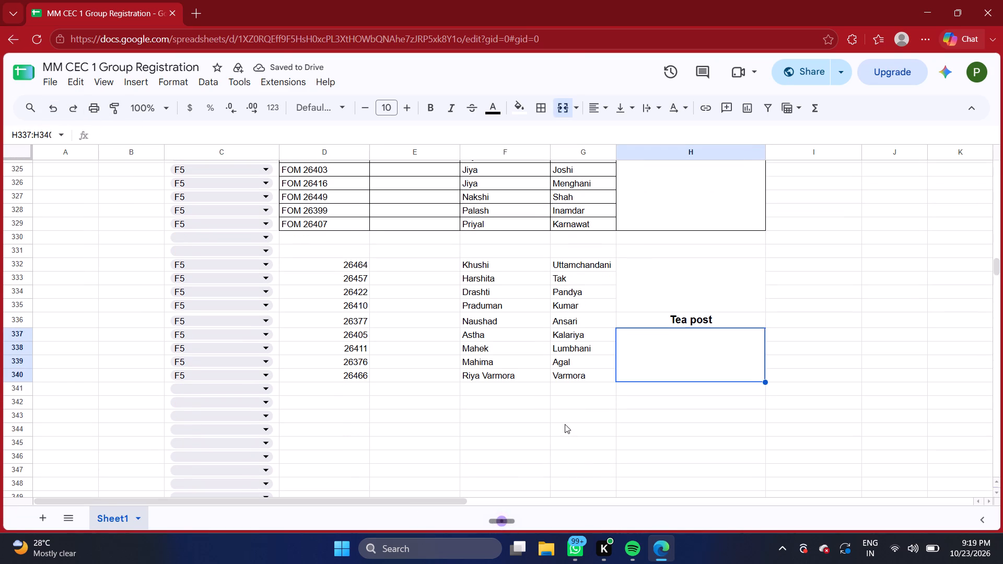
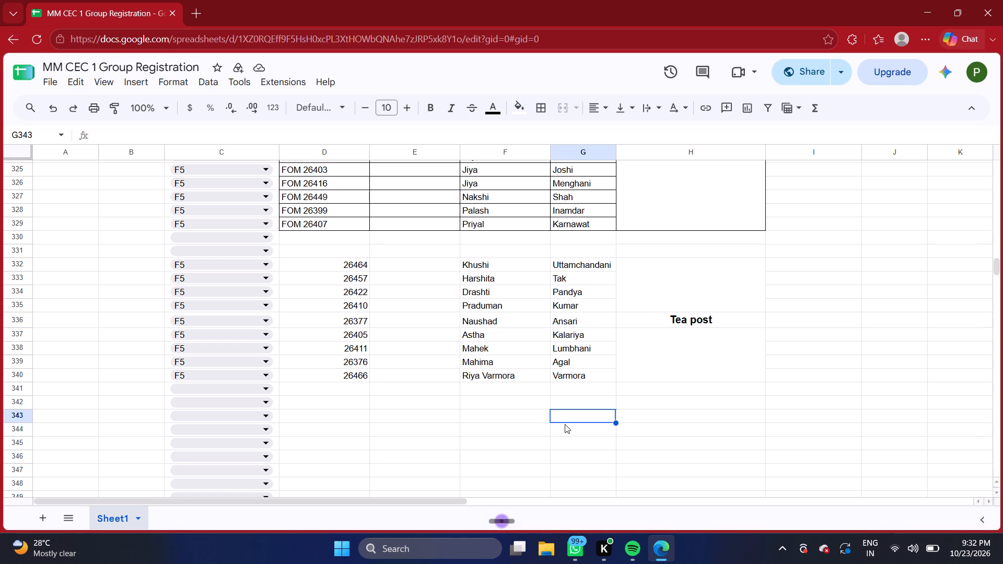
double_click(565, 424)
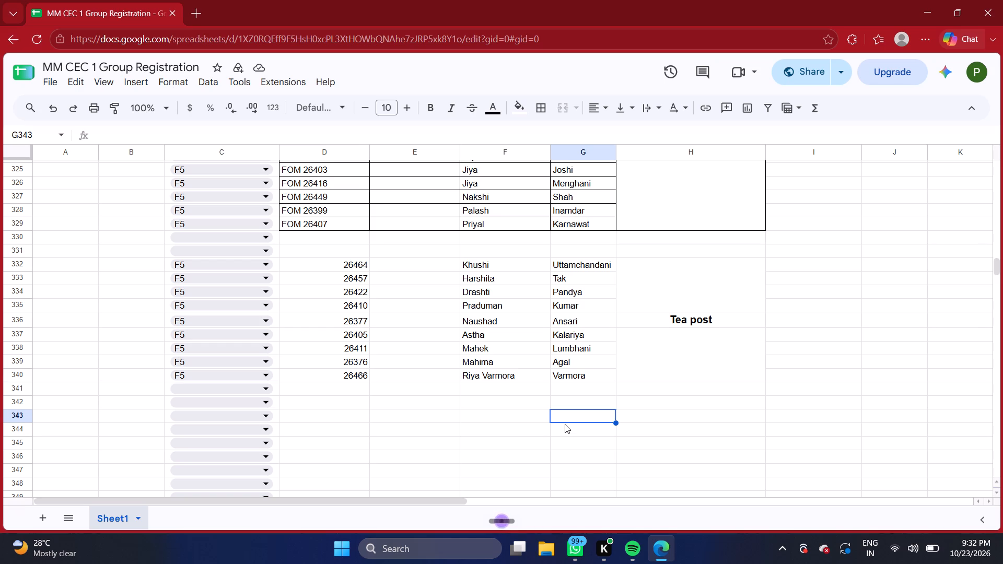
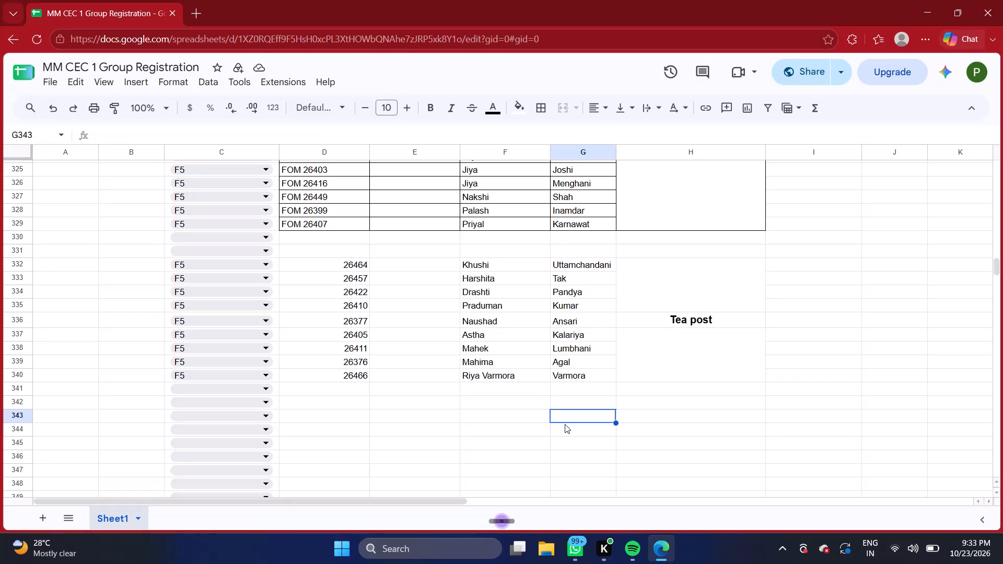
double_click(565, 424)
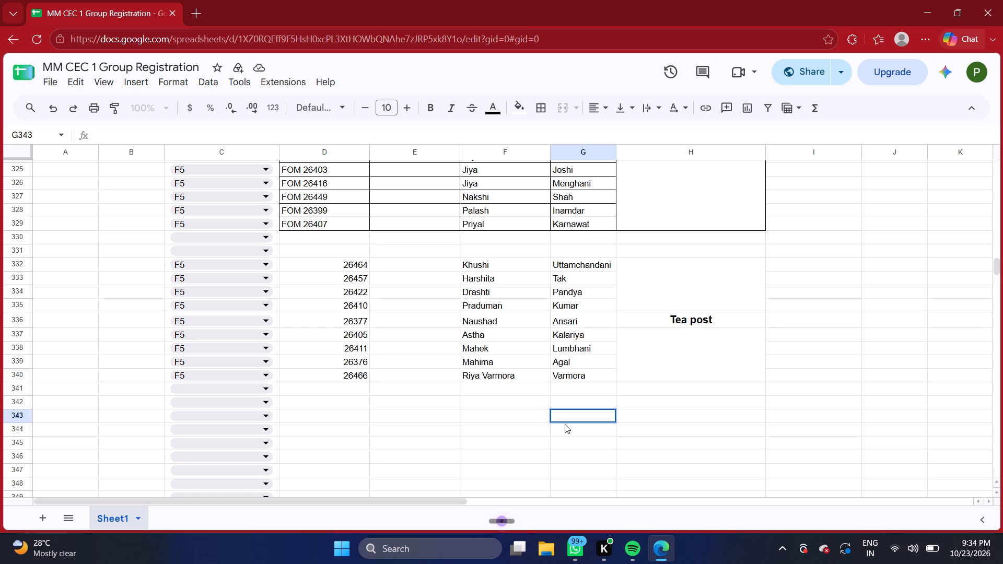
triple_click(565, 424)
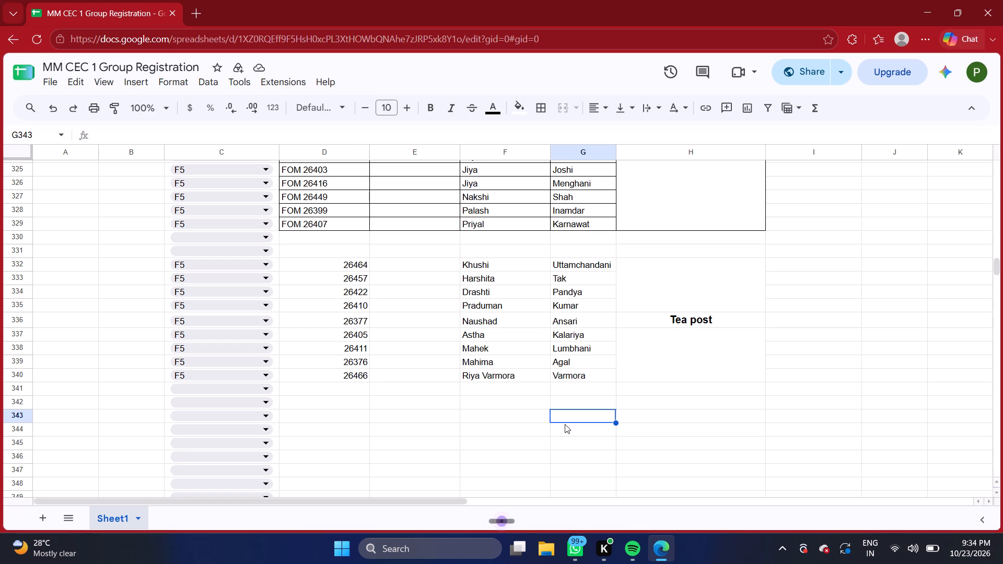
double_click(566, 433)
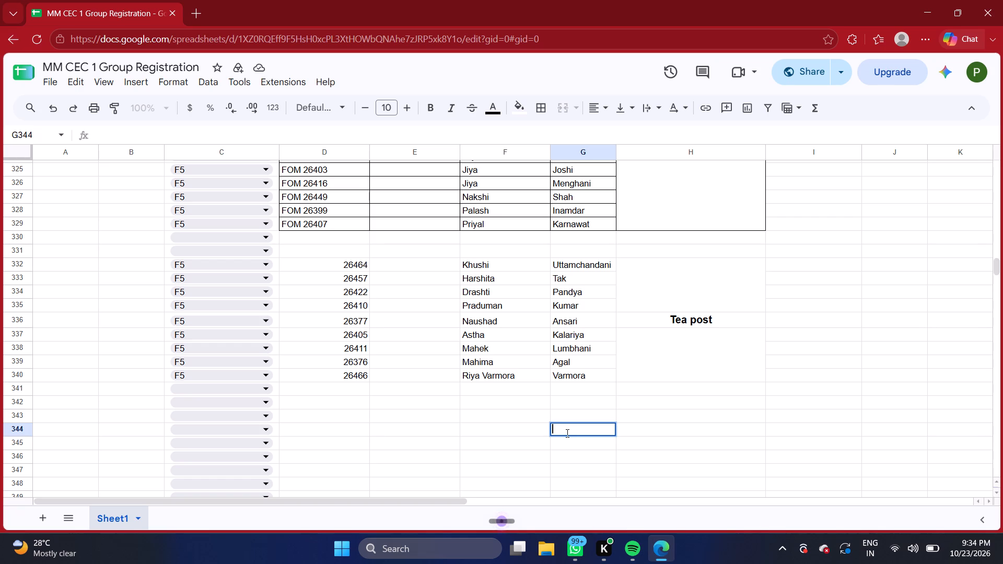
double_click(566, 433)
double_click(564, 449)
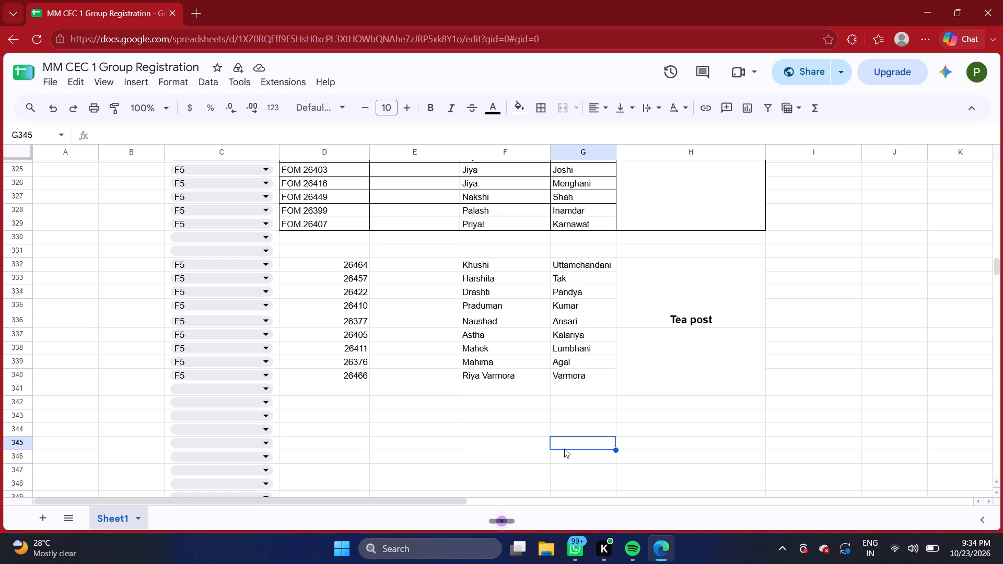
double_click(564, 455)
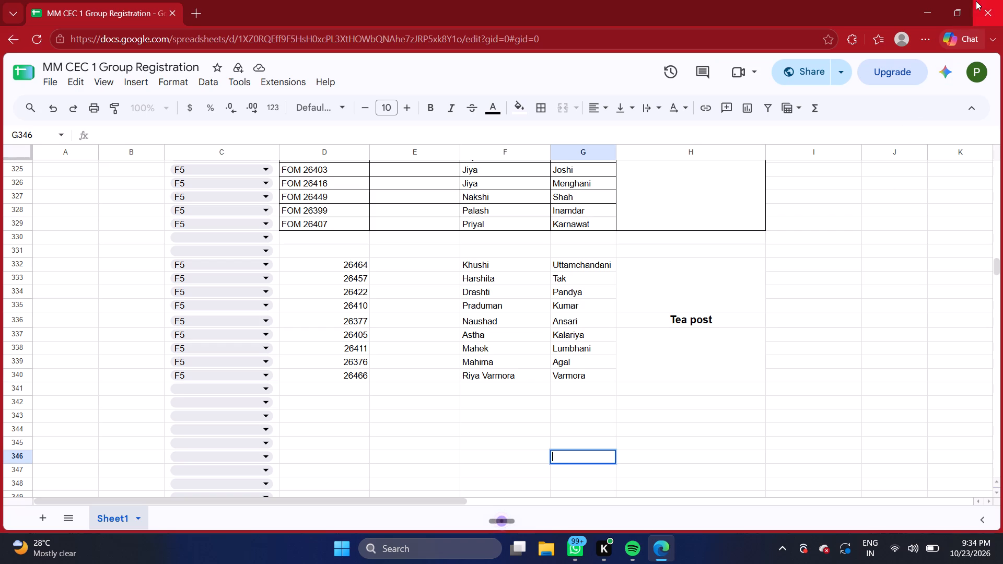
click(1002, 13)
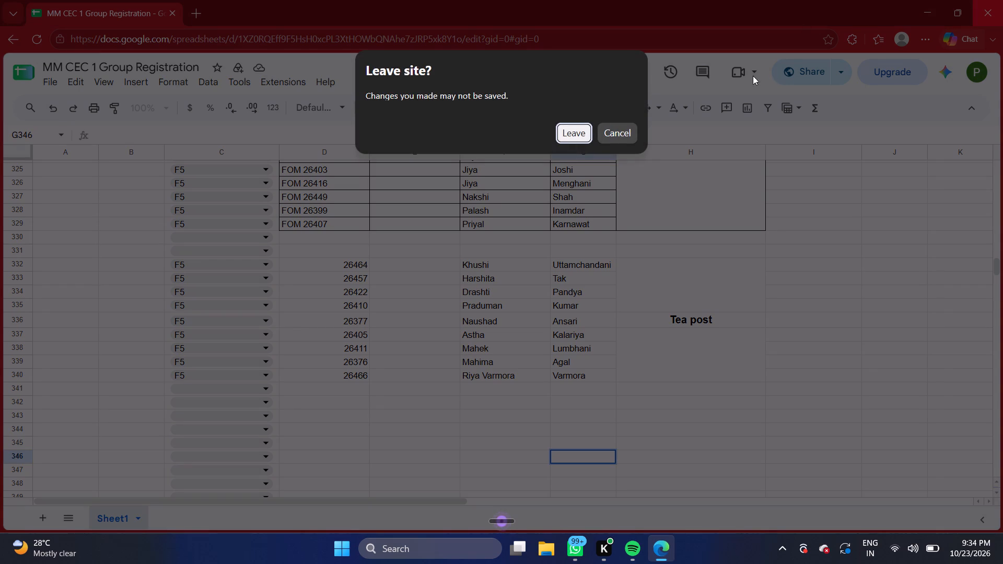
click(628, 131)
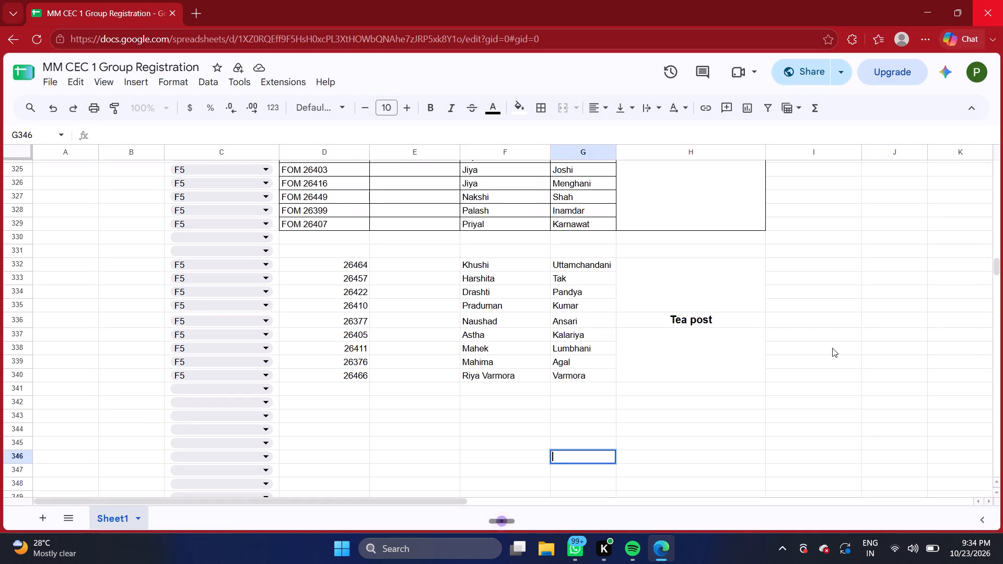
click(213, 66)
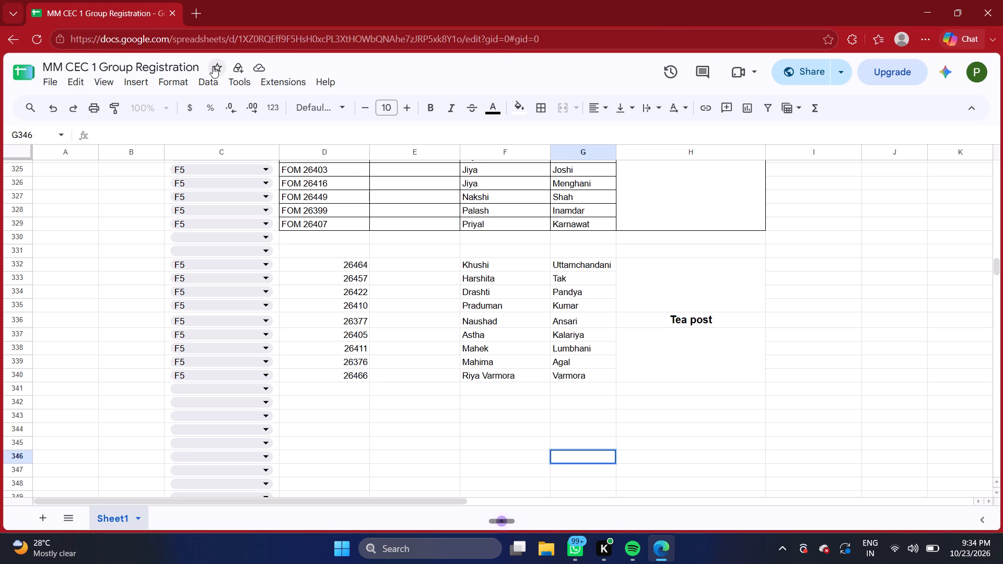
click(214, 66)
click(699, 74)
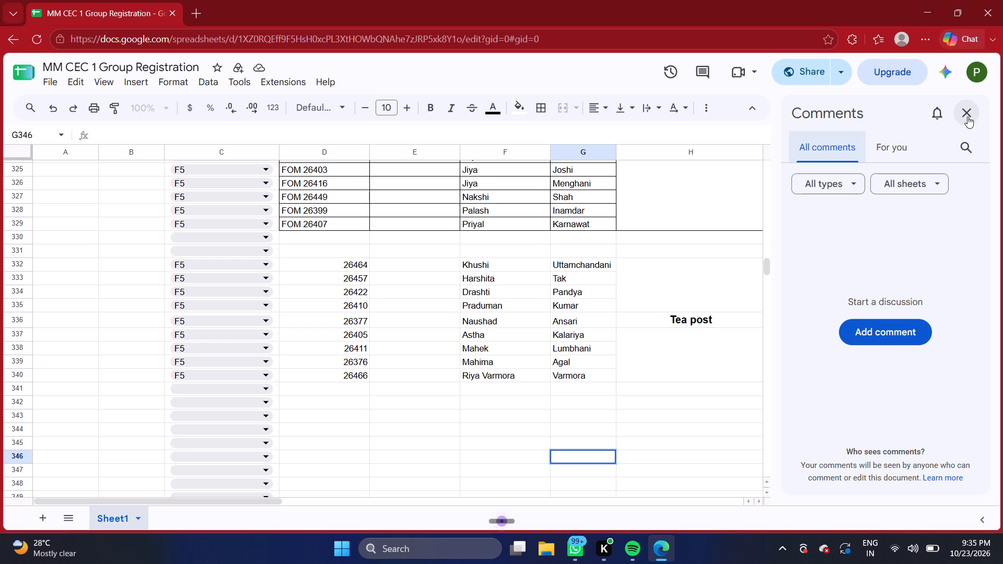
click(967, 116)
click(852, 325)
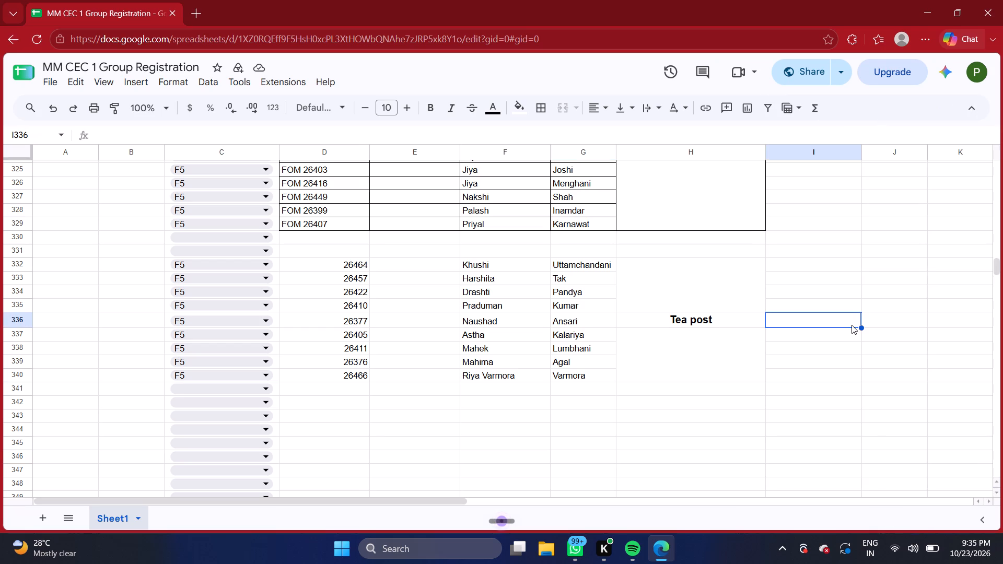